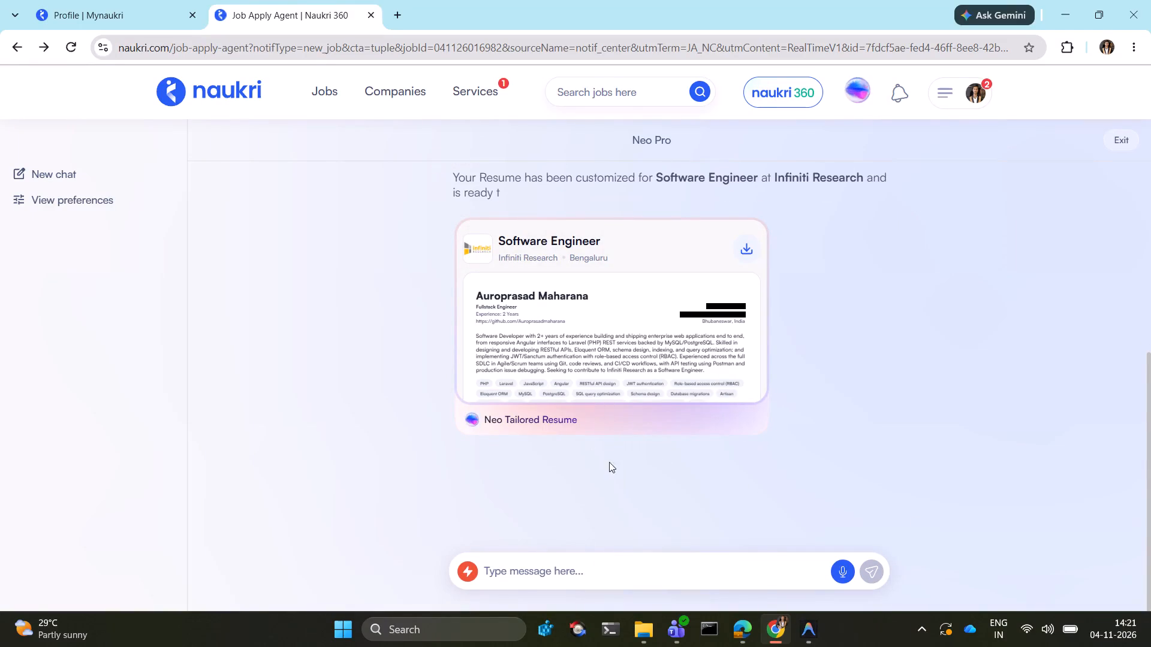
Apply to the Infiniti Research Software Engineer job with the tailored resume and open the recruiter's missing-details questions.
click(709, 525)
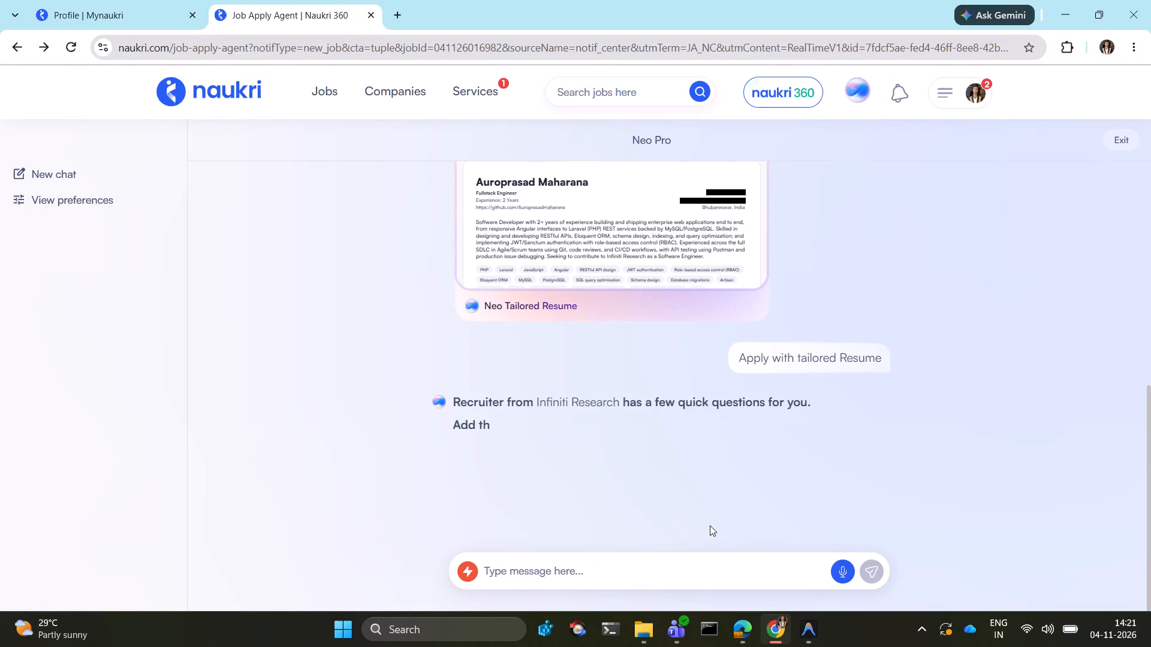
click(667, 521)
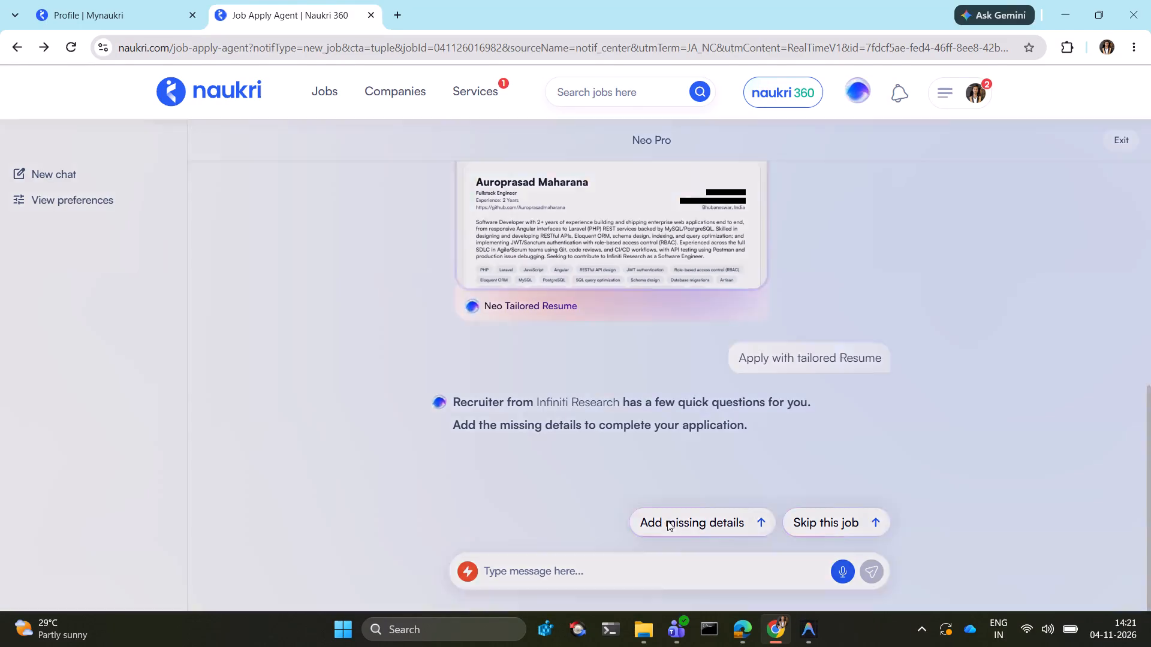
Answer the recruiter's experience questions with 3 years for PHP (Laravel & Phalcon) and 3 years for Vue 3.
click(956, 309)
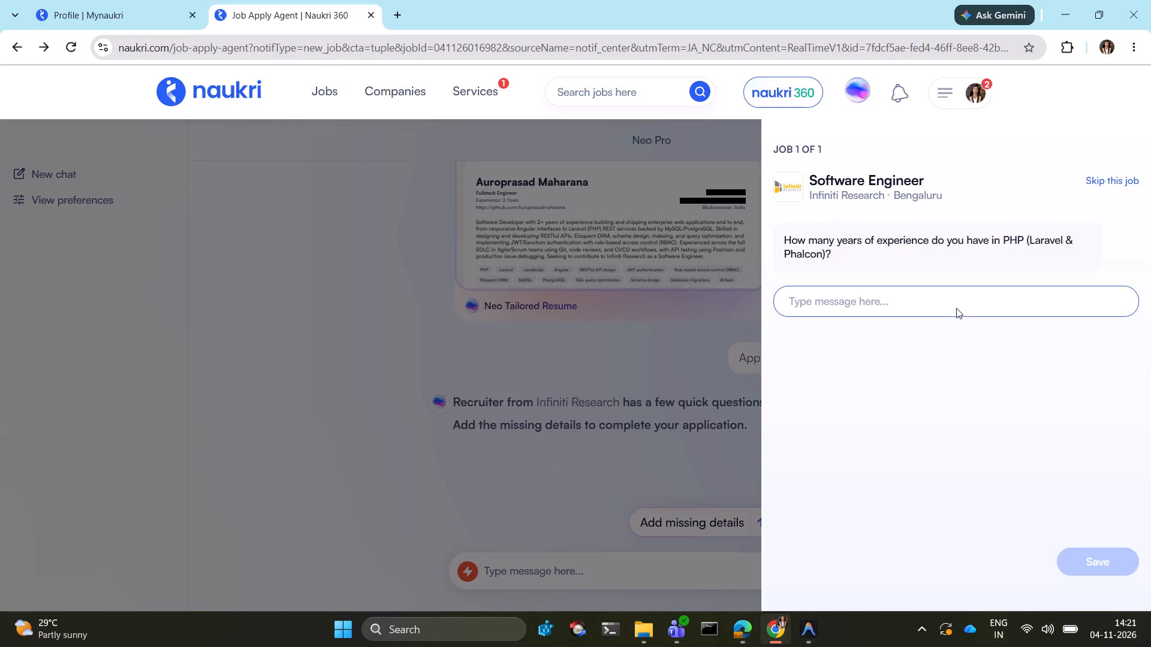
key(3)
click(1092, 561)
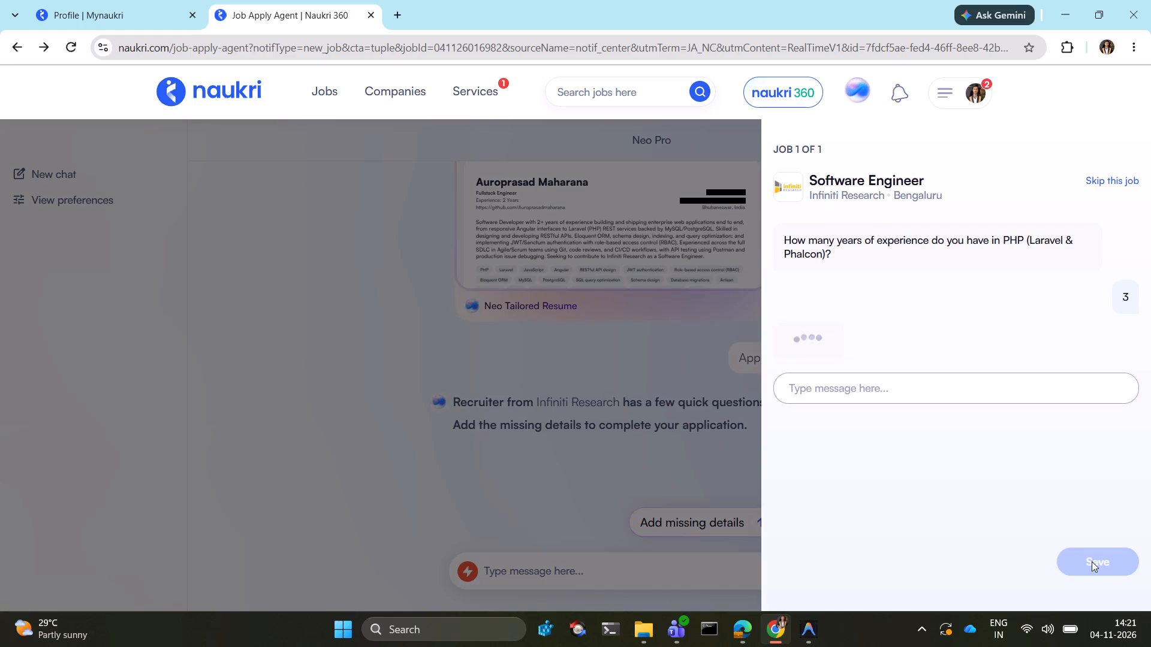
key(3)
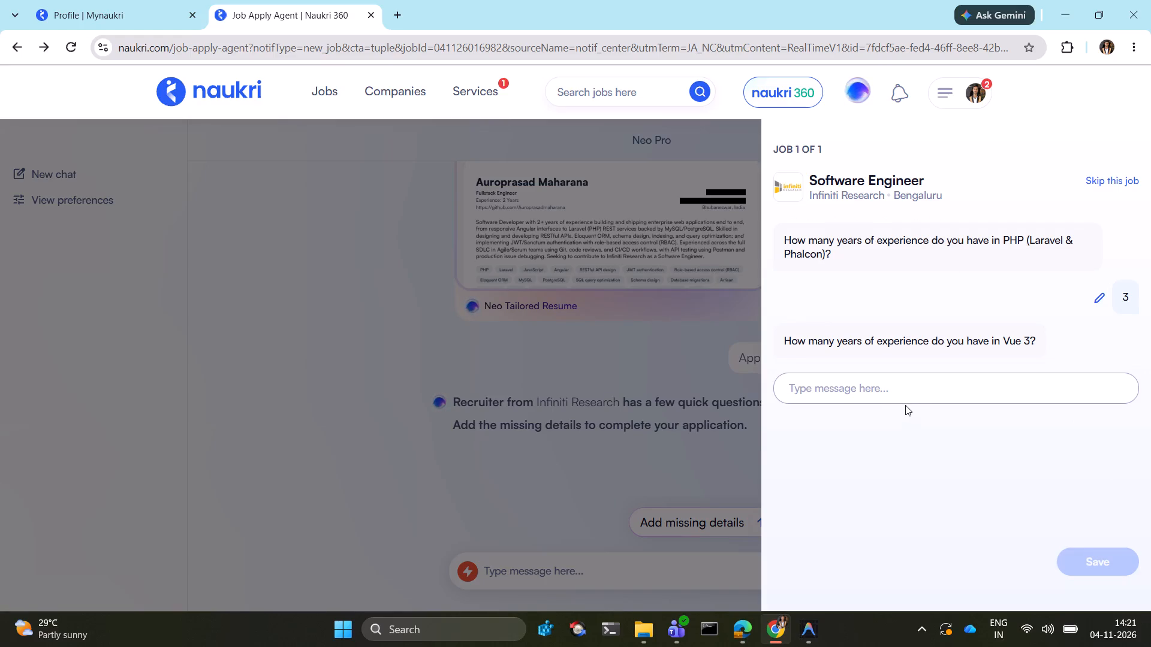
click(896, 395)
click(894, 385)
key(3)
click(1092, 553)
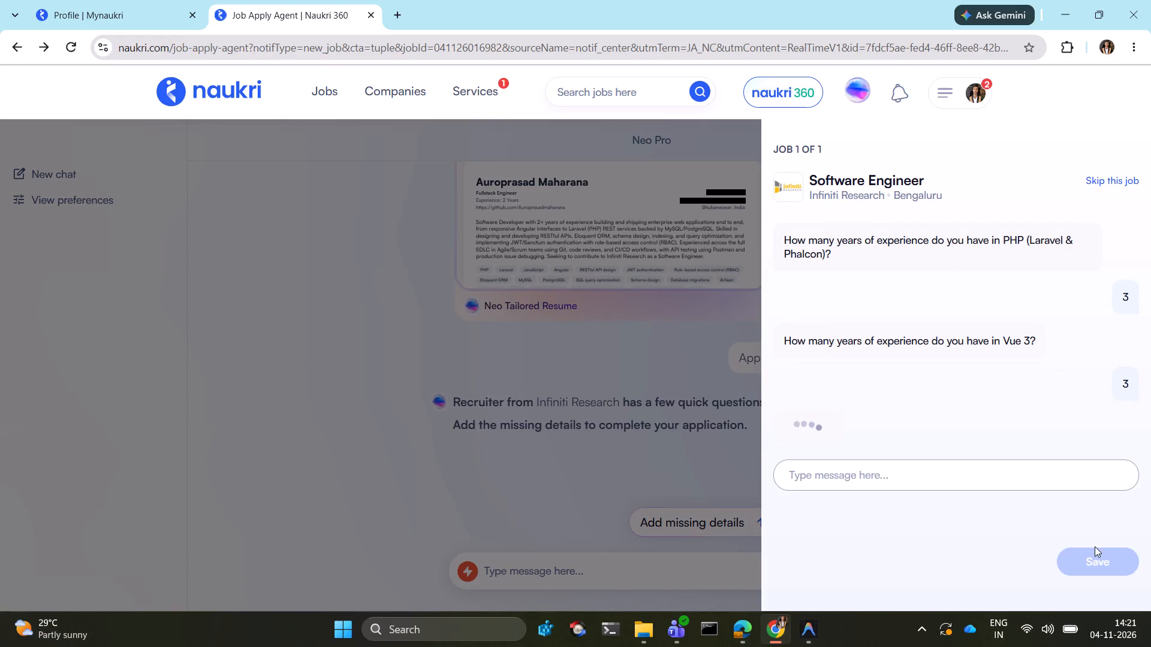
Answer Yes to residing in Bengaluru and "yes" to the 5th Nov walk-in drive, submit the application, and close the job site.
click(779, 472)
click(790, 472)
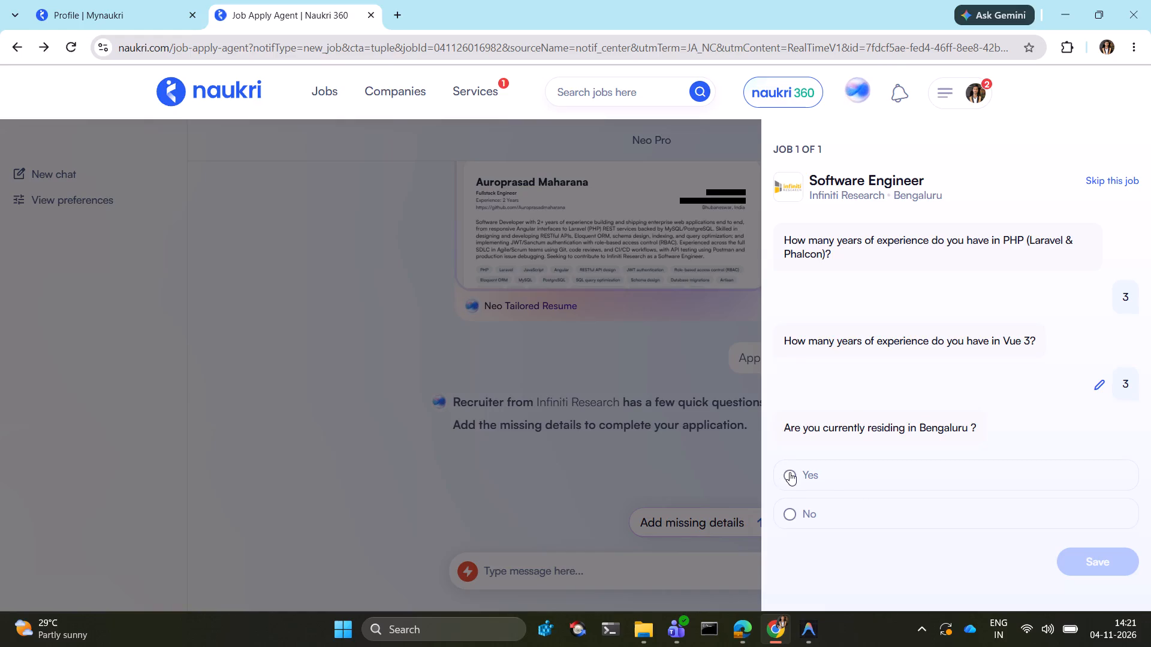
click(1092, 567)
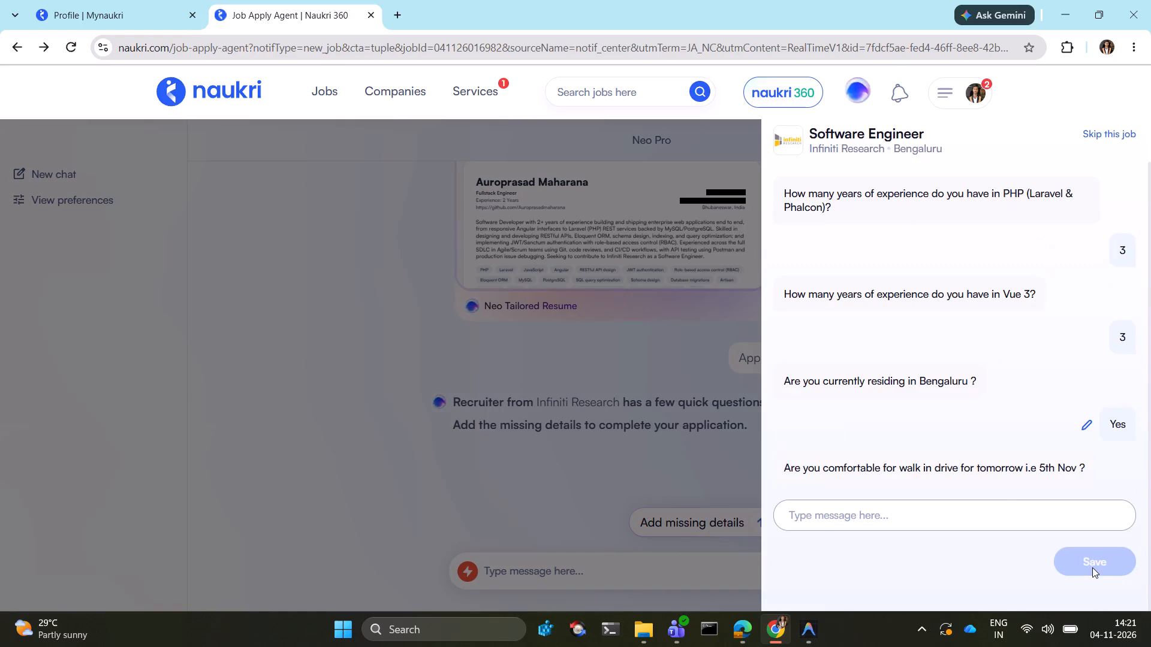
click(1000, 501)
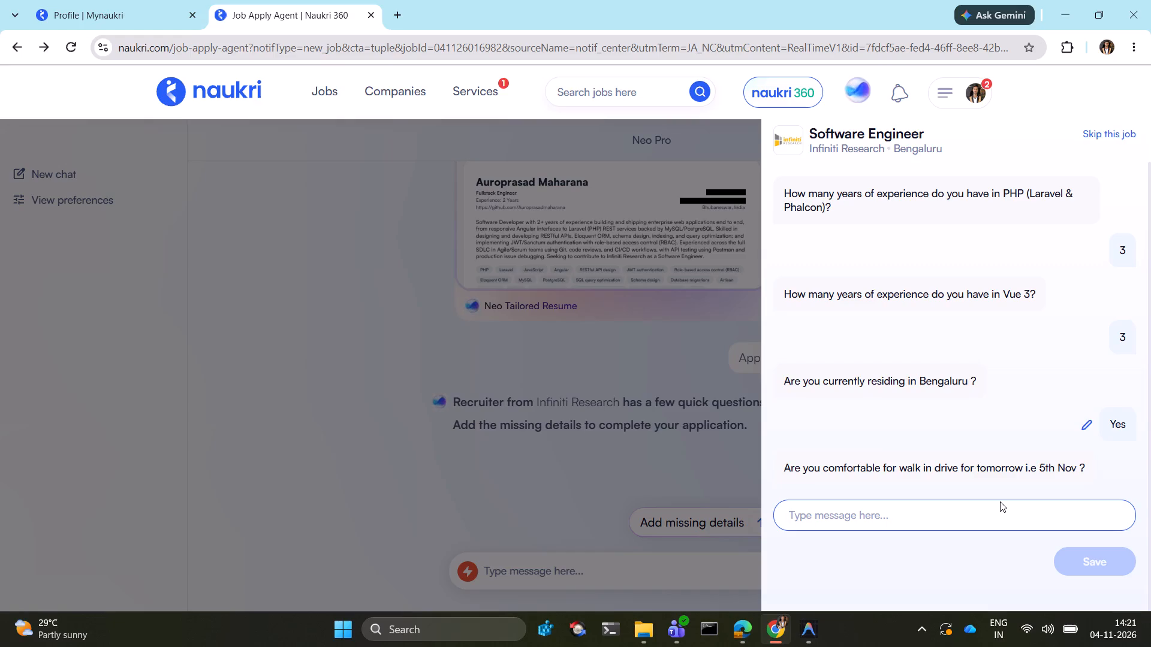
text(yes)
click(1080, 557)
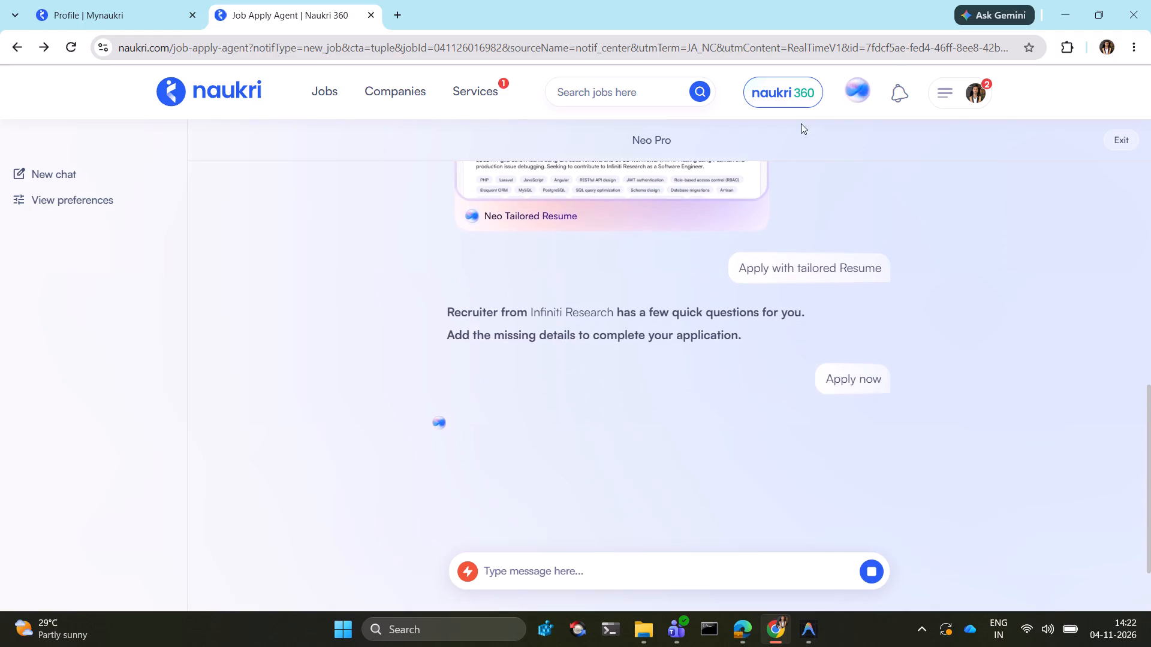
click(1139, 0)
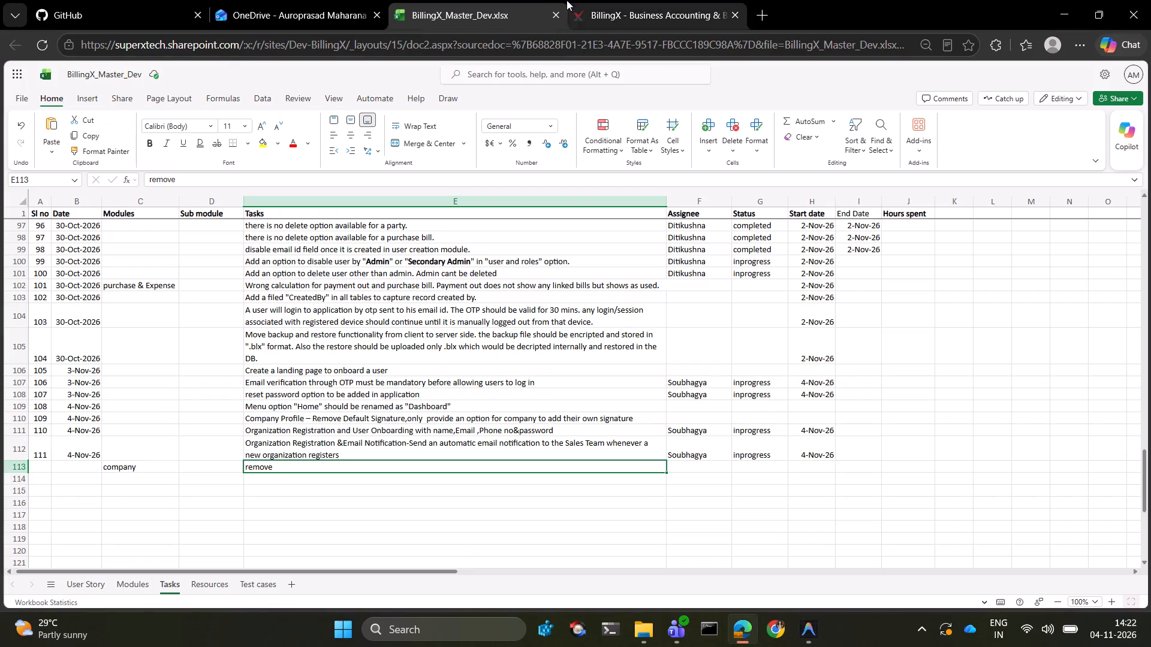
Checking the BillingX Edit Profile page, complete task cell E113 of BillingX_Master_Dev as "remove company details , edit profile".
click(614, 4)
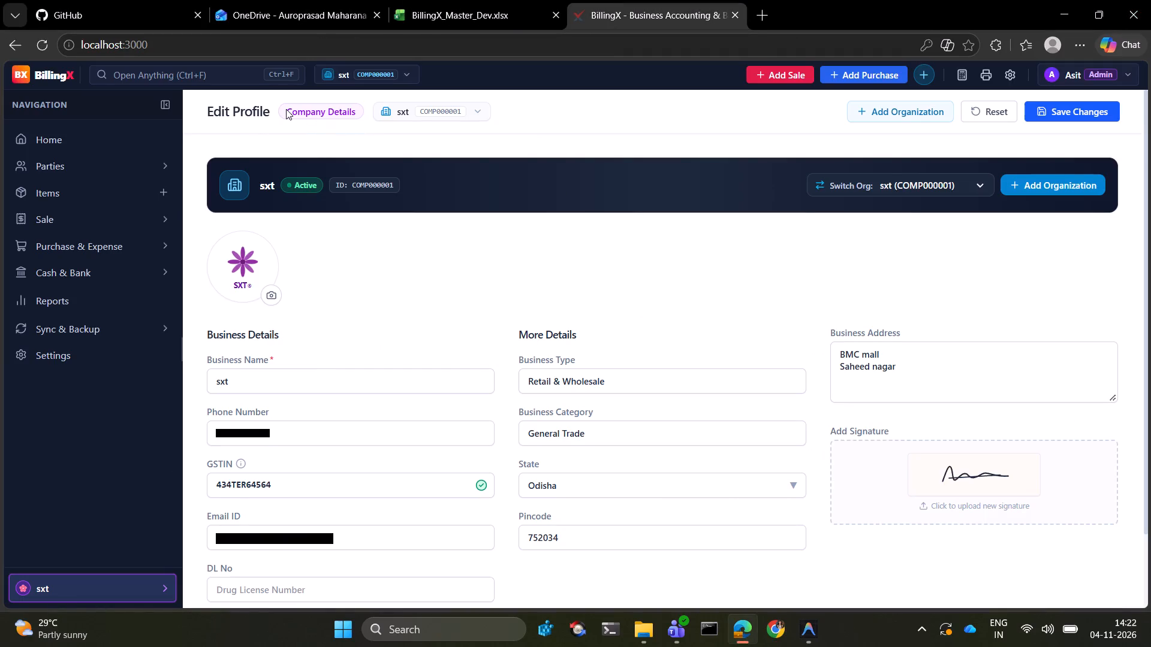
click(431, 7)
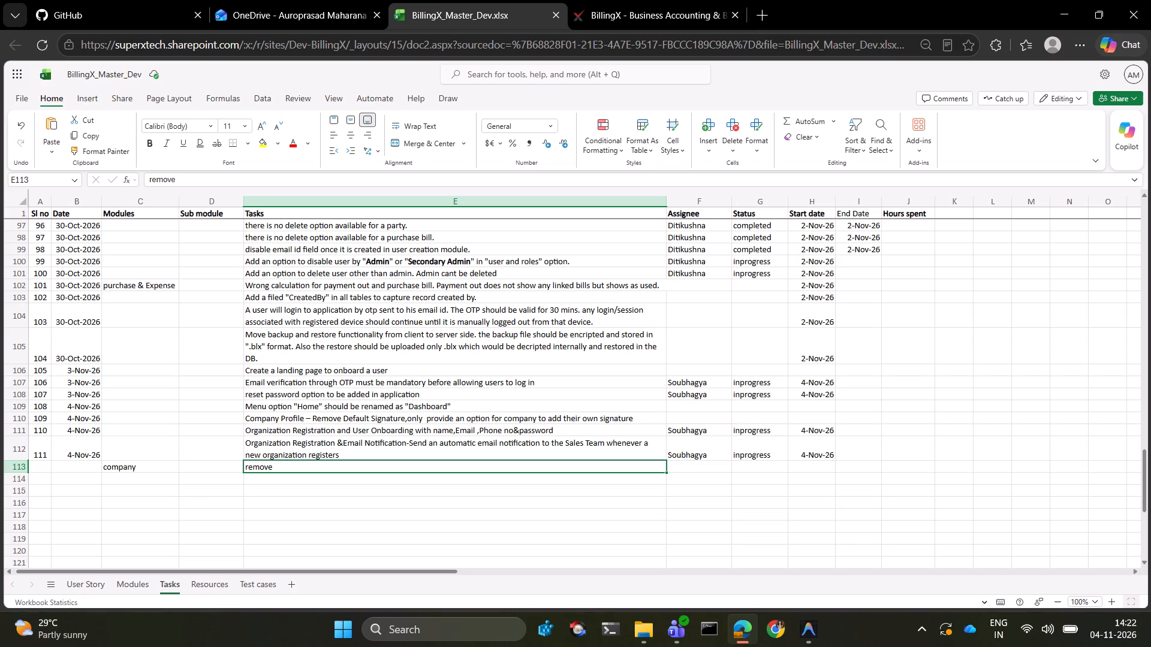
double_click(316, 468)
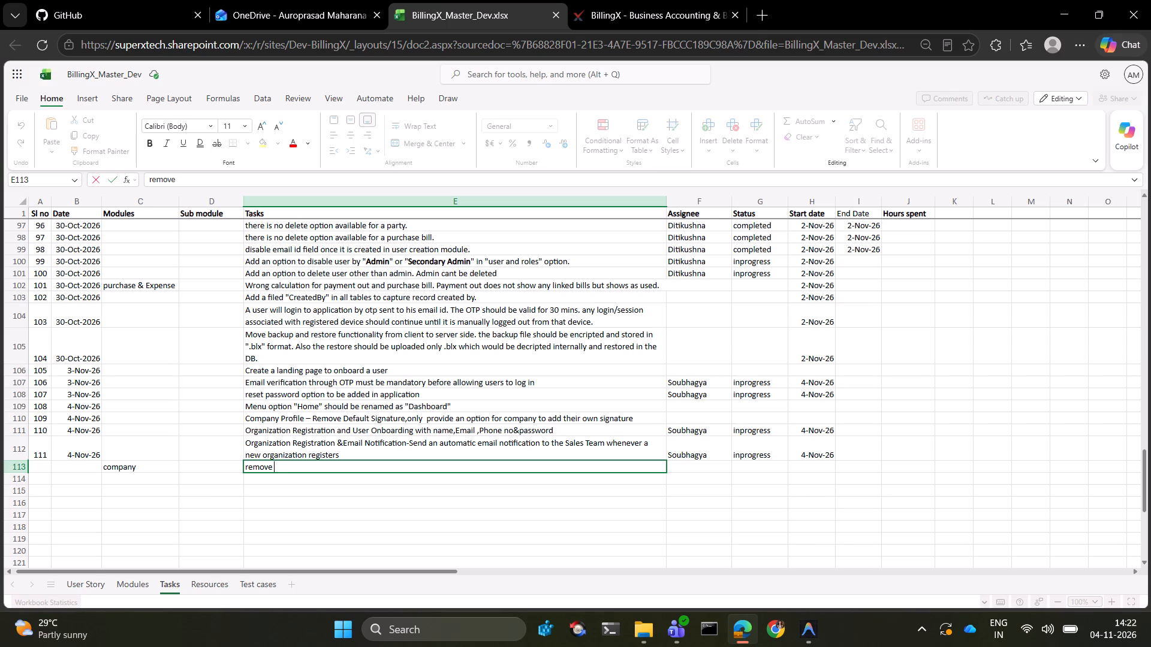
text(com)
text(pany details)
click(647, 10)
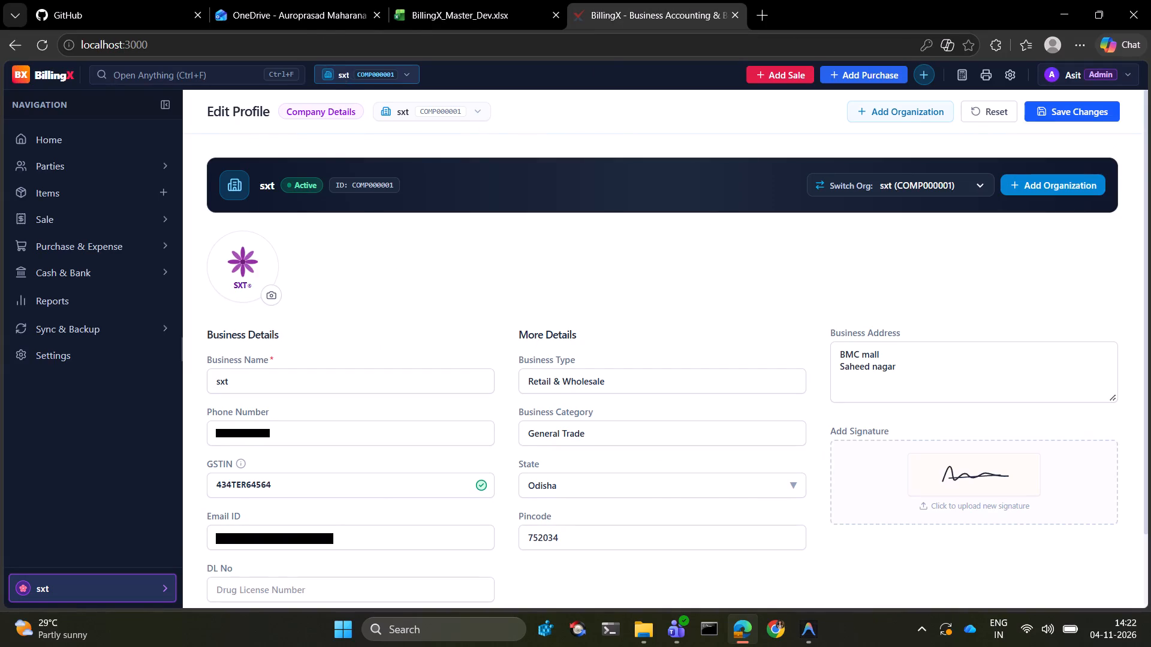
click(420, 7)
click(381, 467)
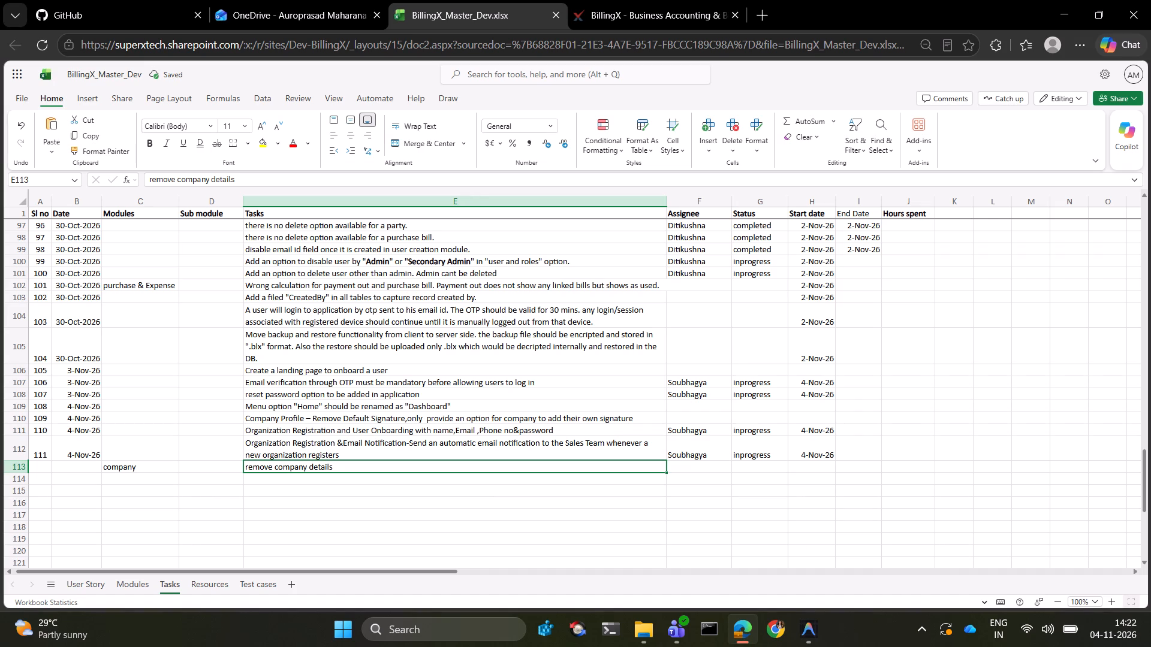
click(370, 471)
double_click(365, 468)
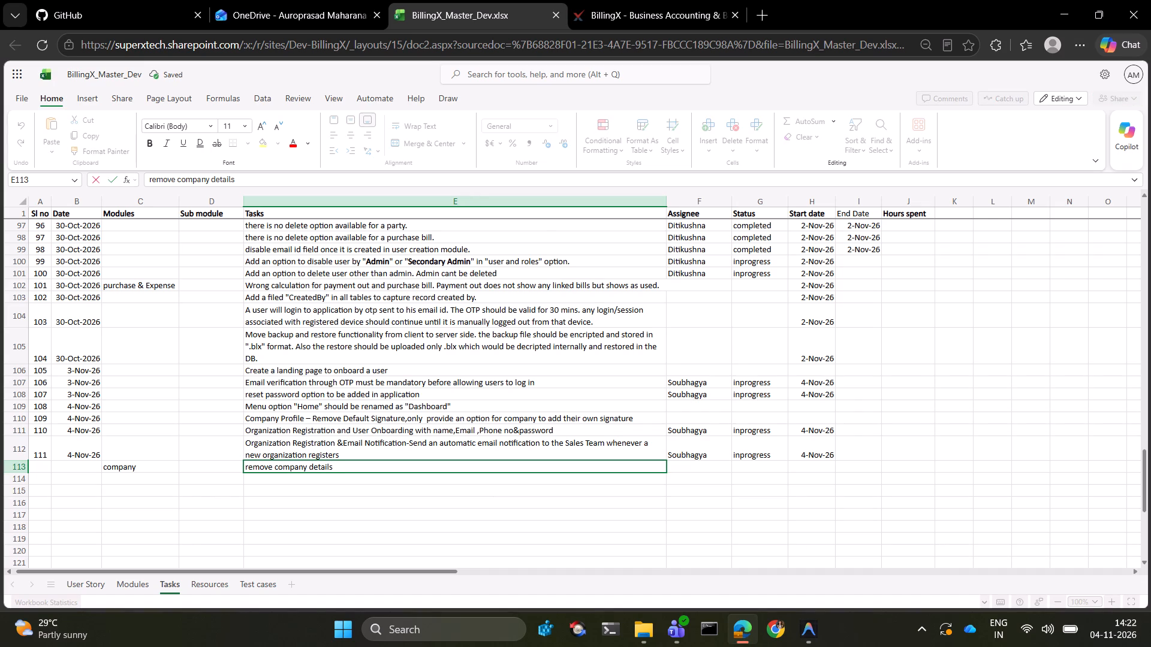
key(space)
text(, edit profile)
Recheck the BillingX company profile header and enter the task "remove the company id" in cell E114.
click(641, 0)
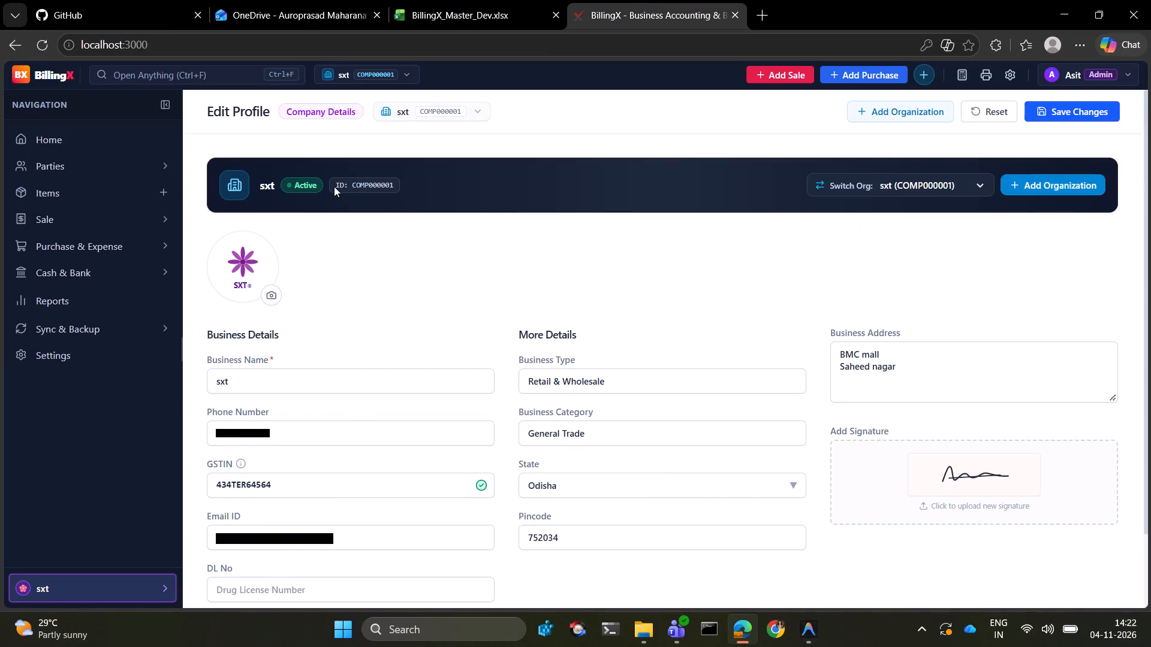
click(435, 15)
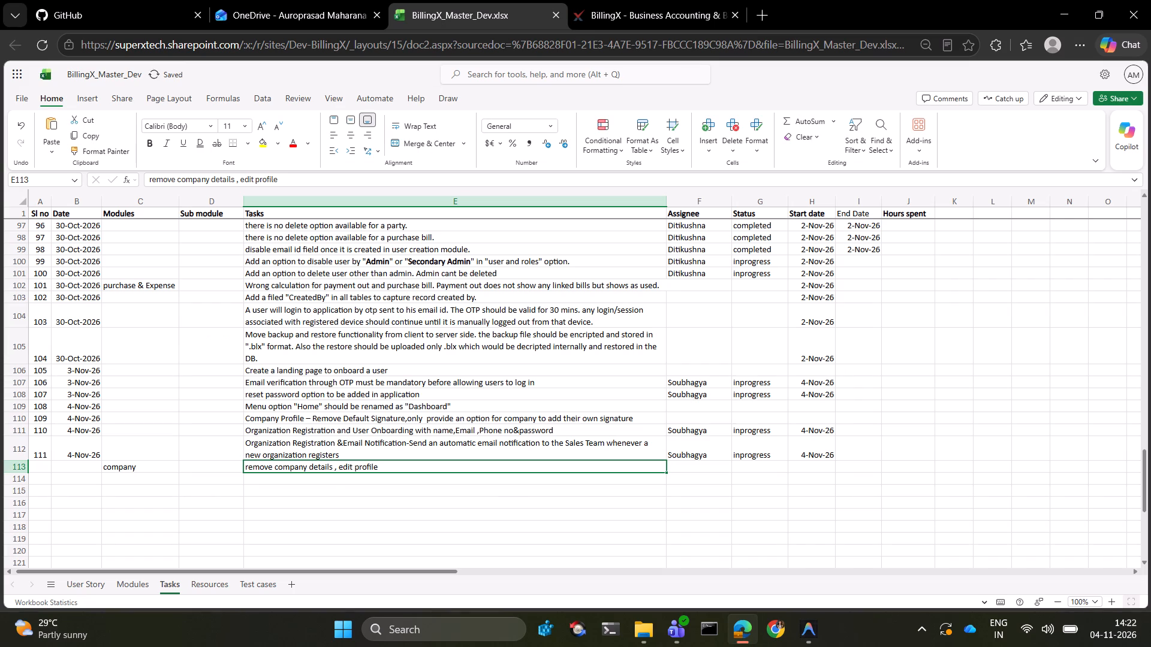
click(332, 482)
text(remove the company id)
Recheck the BillingX Edit Profile page and enter the task "remove one add organization" in cell E115.
click(681, 0)
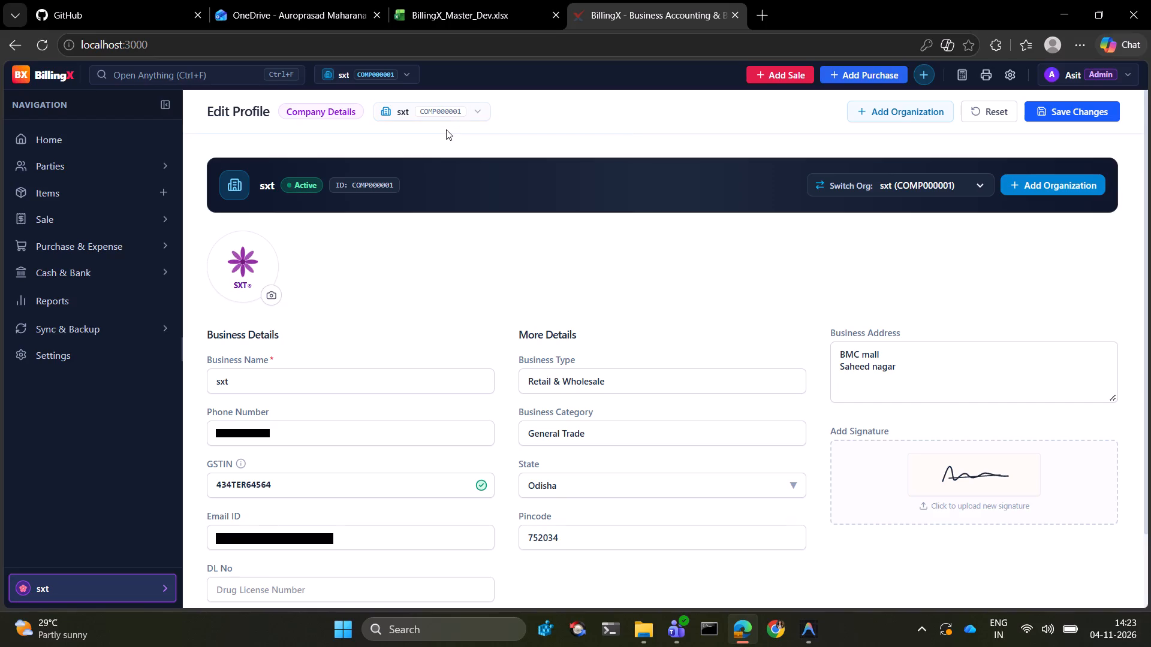
click(475, 0)
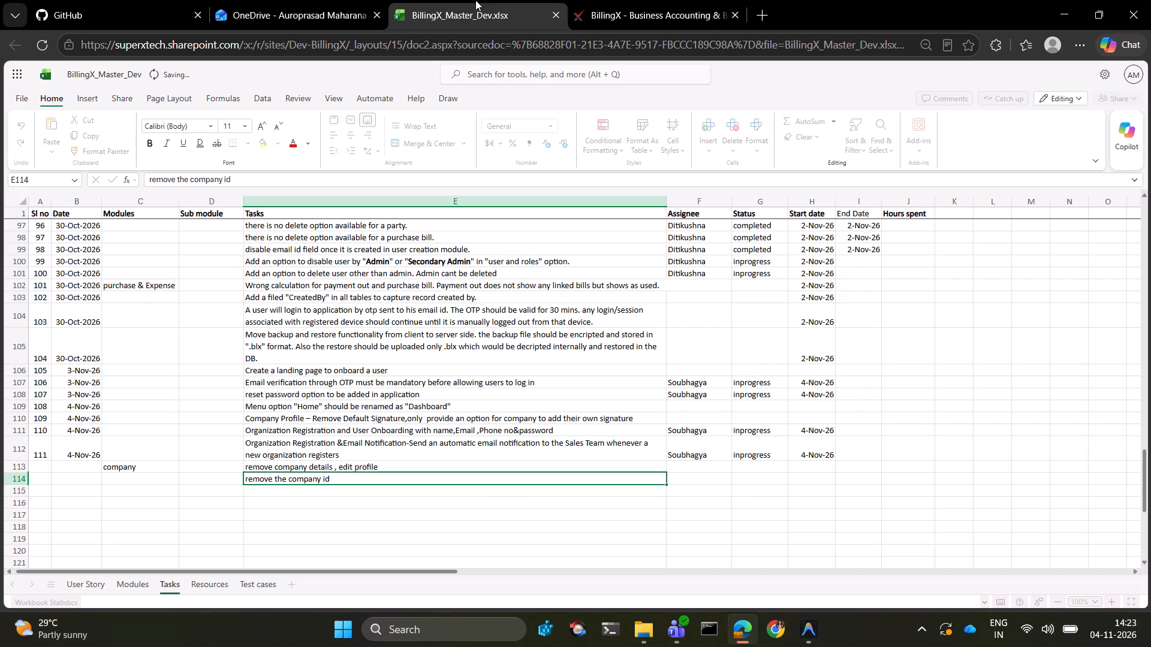
click(329, 489)
text(reove)
key(space)
key(BackSpace)
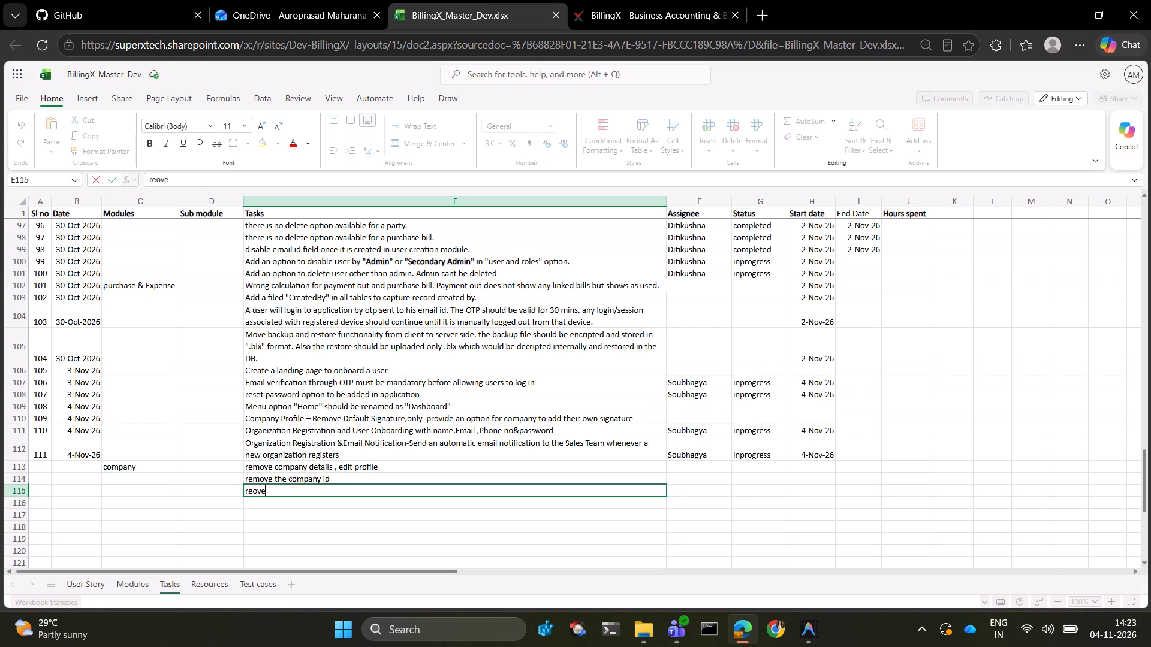
key(BackSpace)
key(BackSpace)
key(BackSpace)
text(move)
key(space)
text(one add)
key(space)
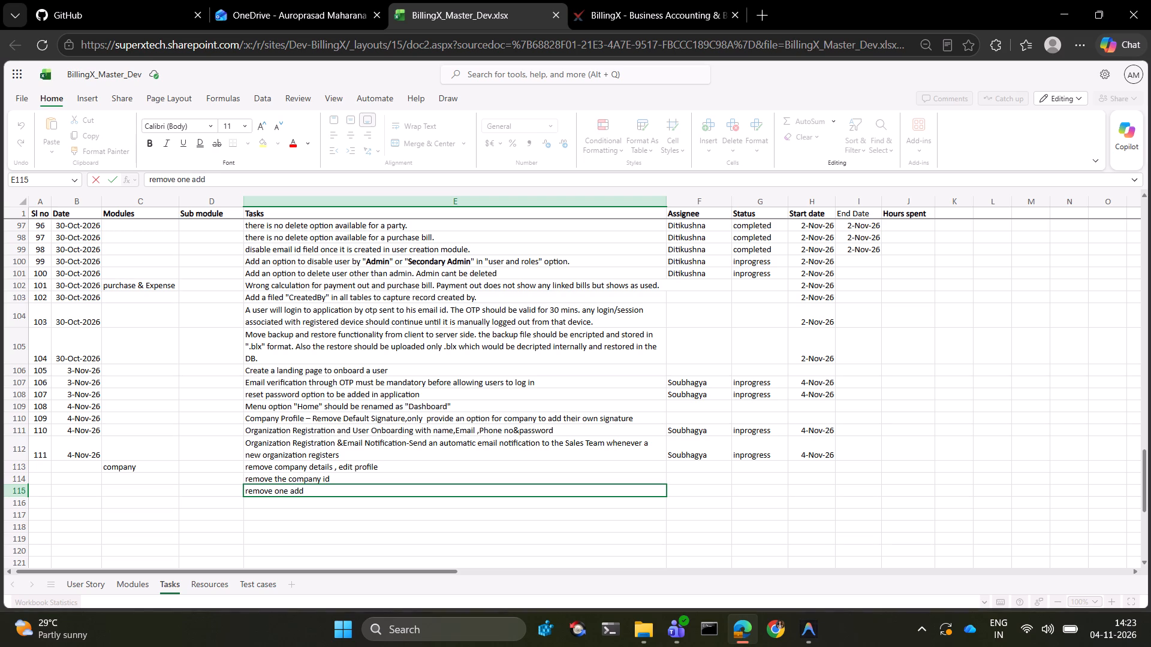
text(organization)
key(space)
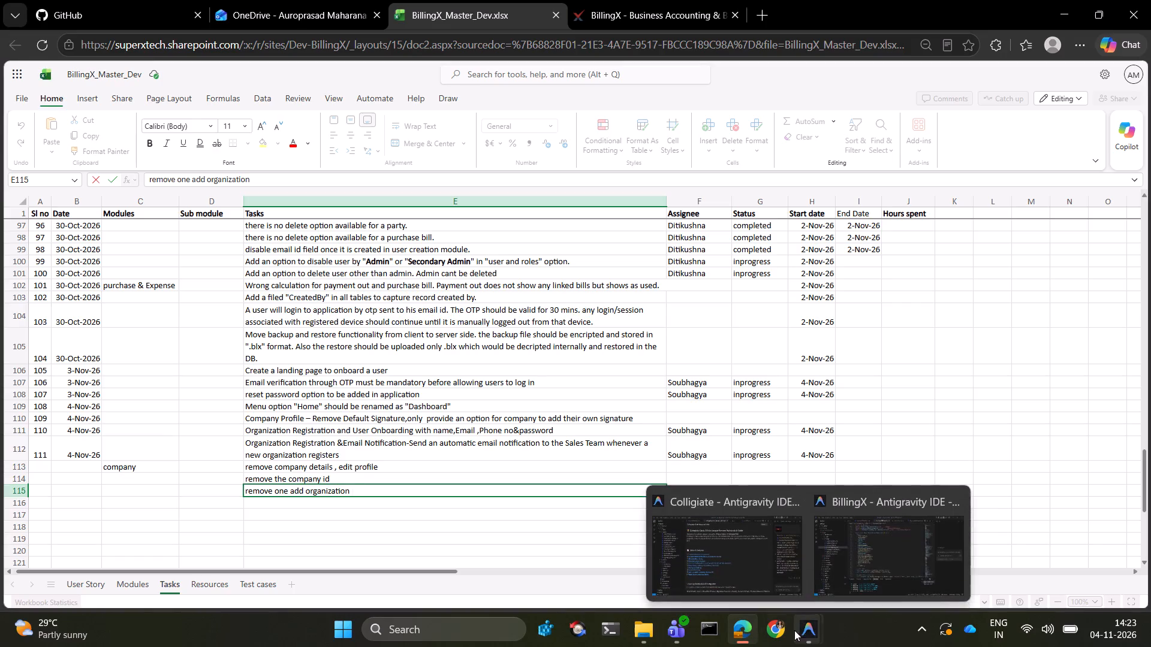
Check the business detail fields on the BillingX profile page and enter the task "remove dl number" in cell E116.
click(744, 549)
click(681, 0)
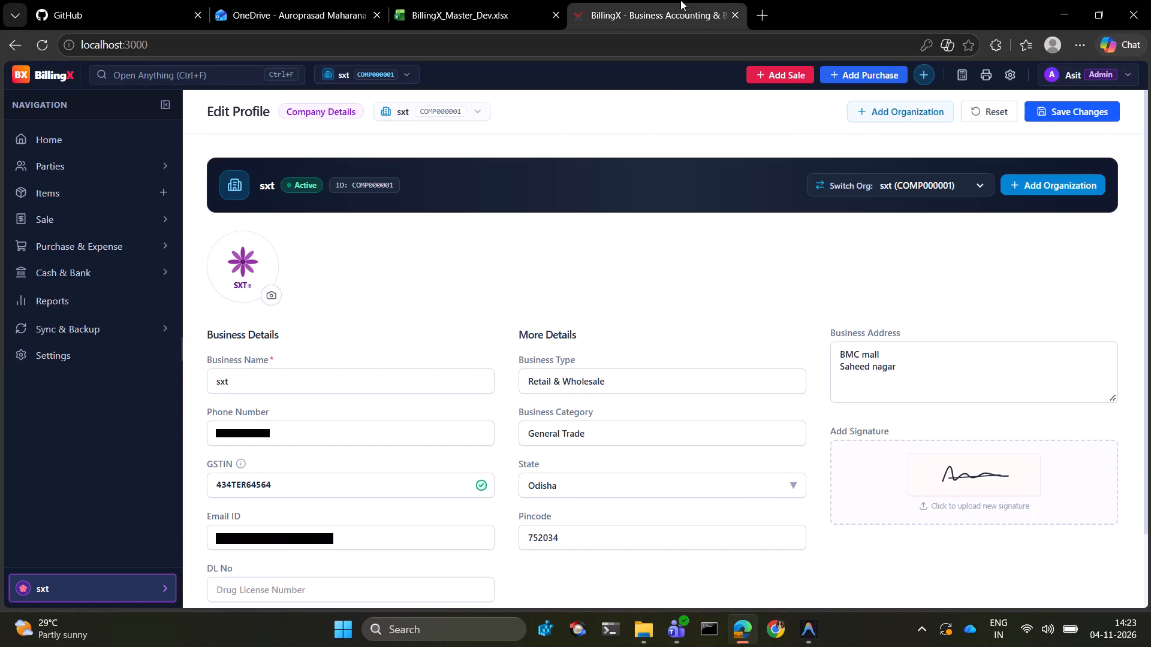
scroll(742, 347, down, 1)
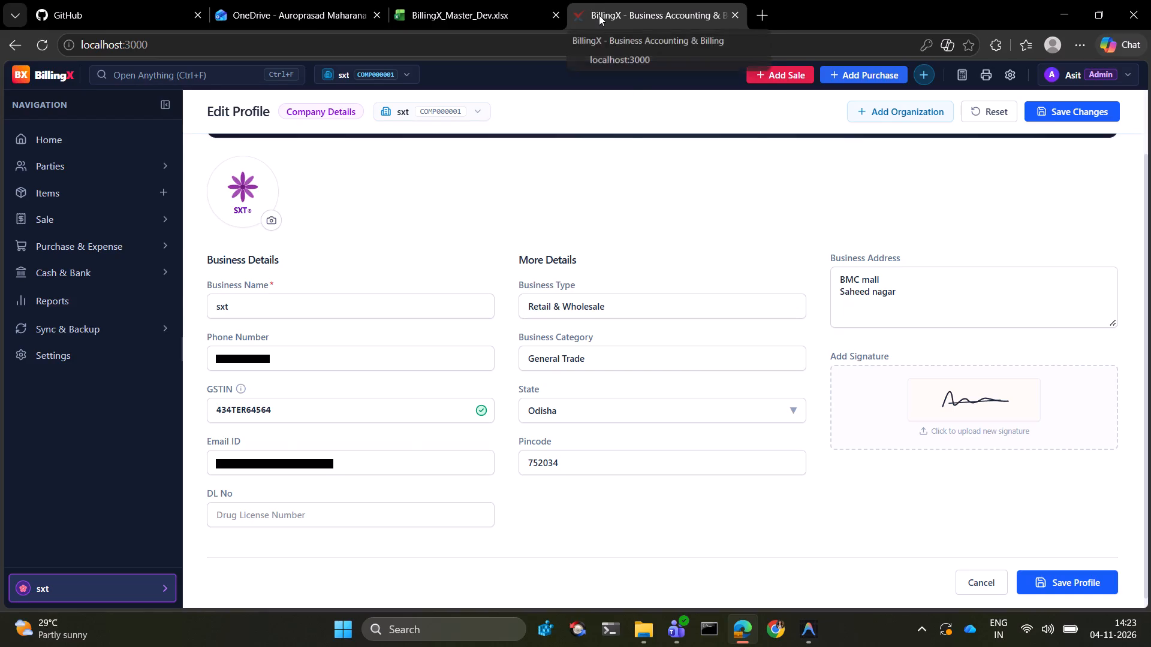
click(468, 7)
click(275, 501)
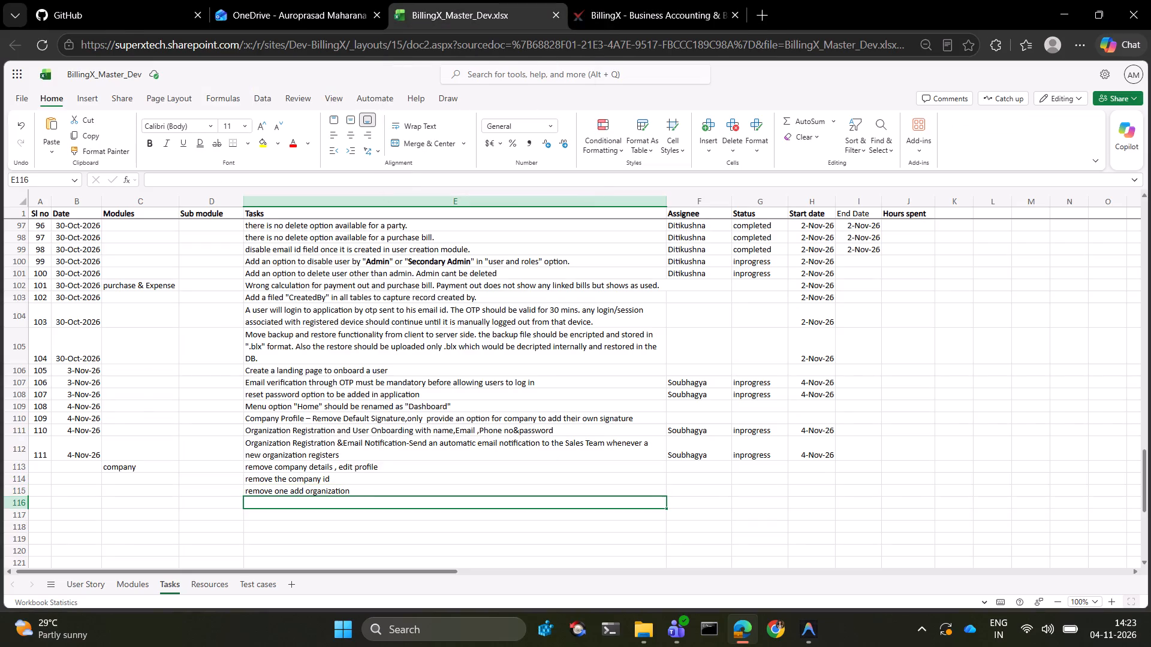
text(remove dl number)
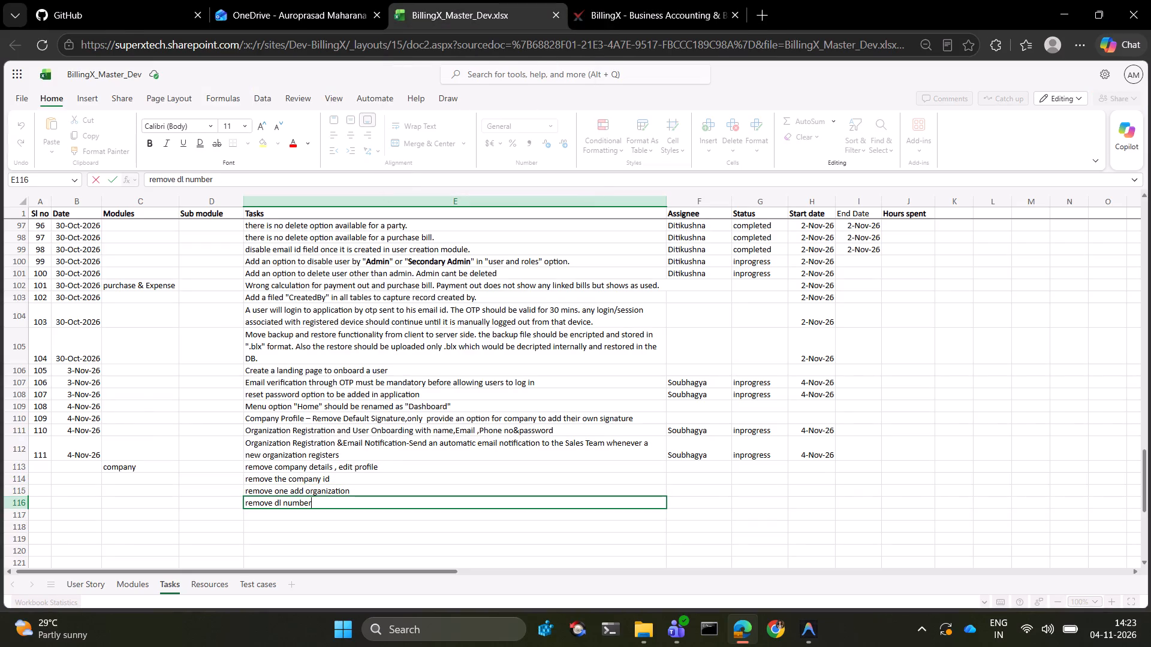
Enter the task "add drop down of bussiness catagory" in cell E117.
click(273, 516)
text(add)
key(space)
text(drop)
key(space)
scroll(273, 516, down, 1)
text(down of bussiness cath)
key(BackSpace)
text(gory)
scroll(273, 516, up, 1)
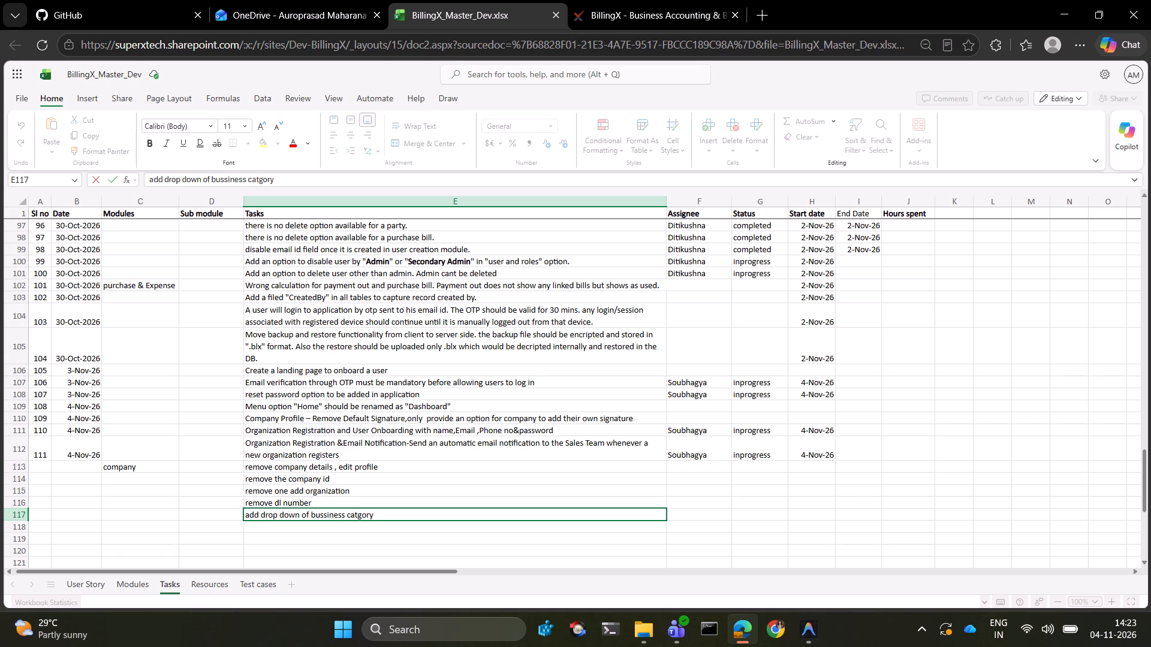
click(356, 519)
key(a)
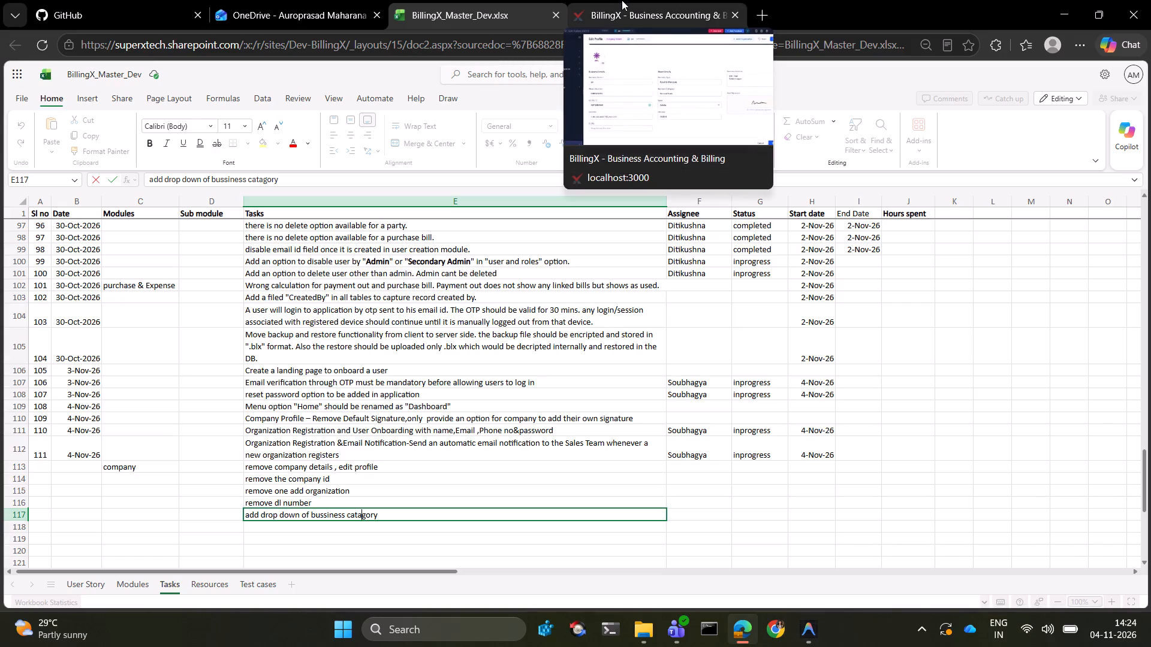
Recheck the BillingX Edit Profile page and enter the task "remove one company switch panel" in cell E118.
click(652, 0)
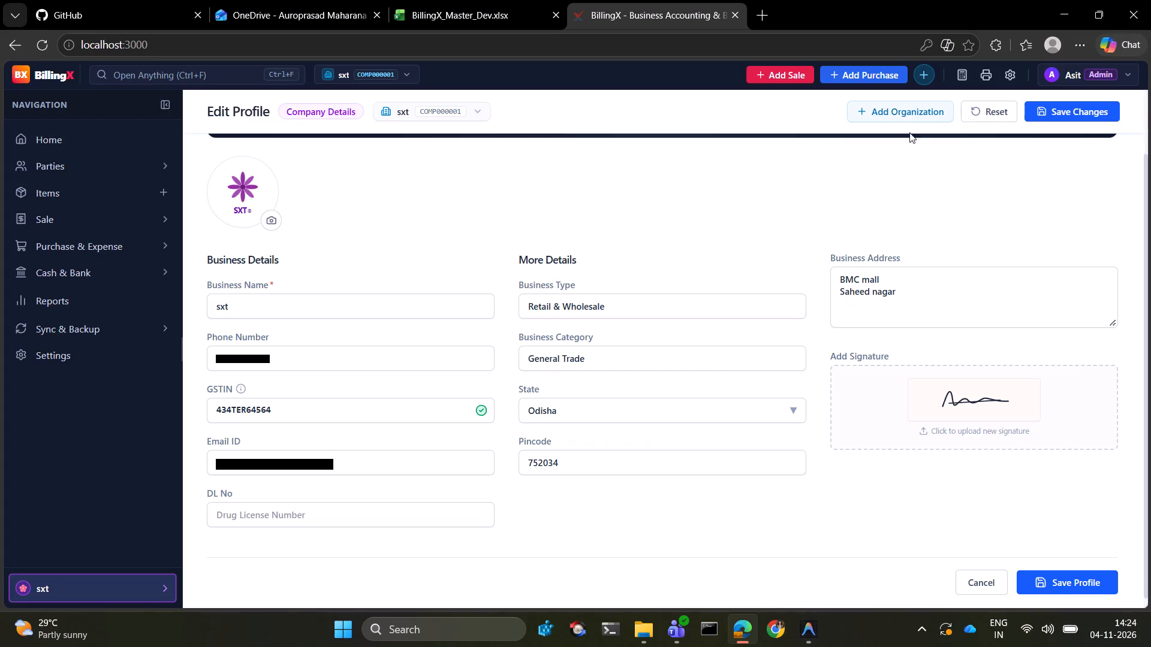
scroll(843, 473, down, 5)
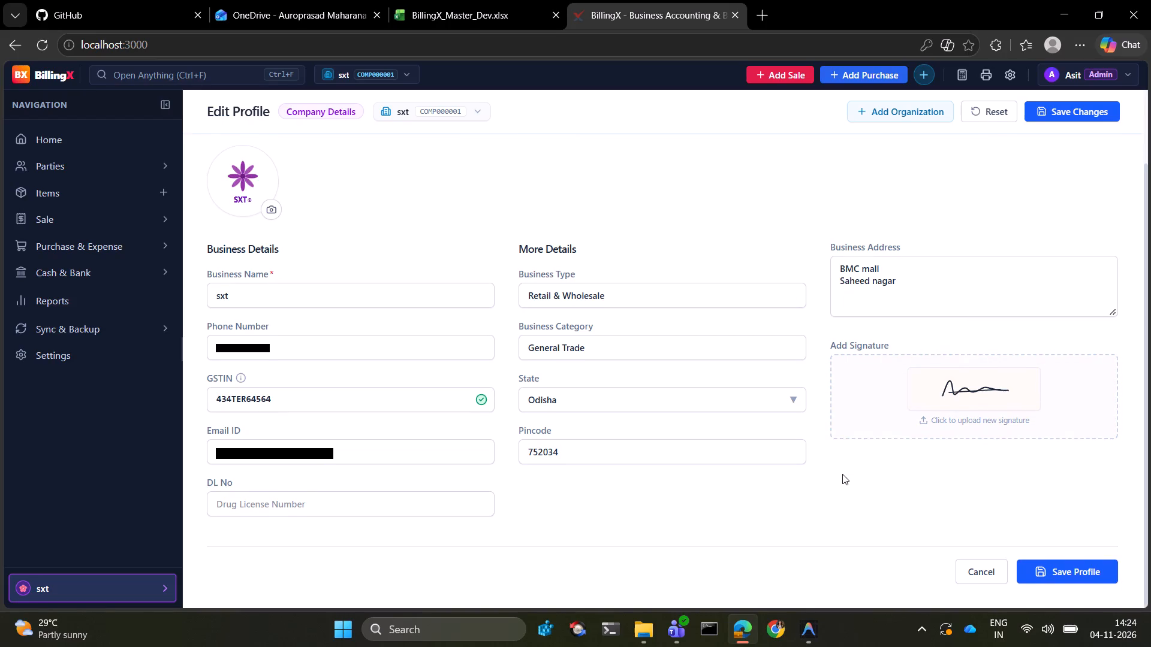
scroll(839, 477, up, 5)
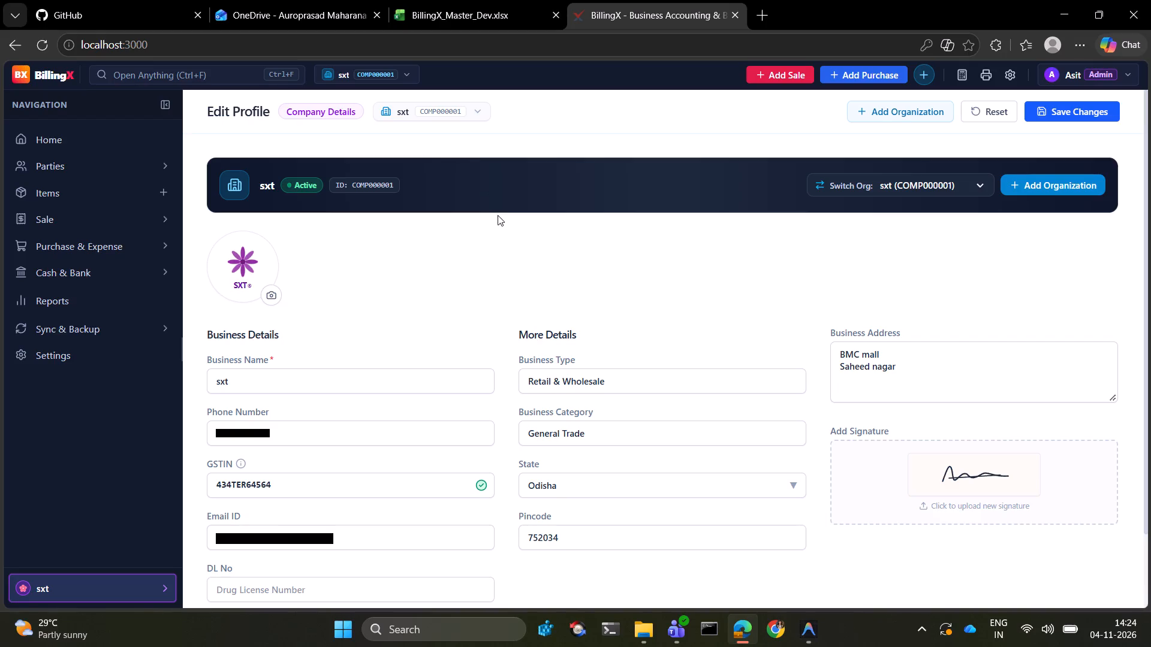
click(451, 0)
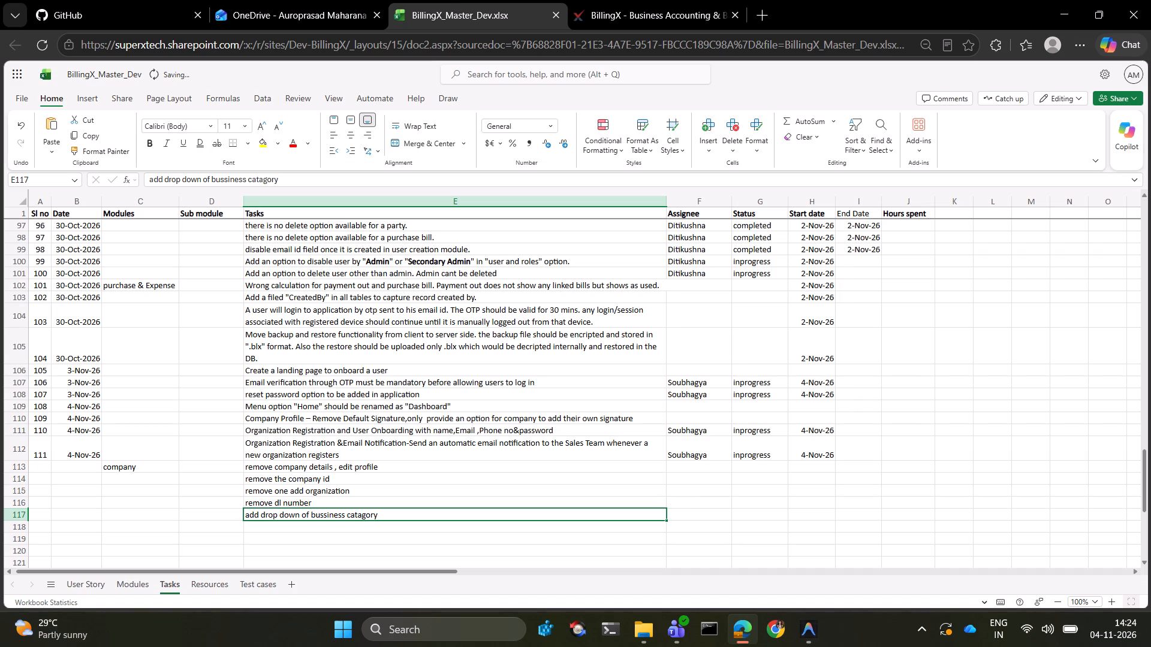
click(318, 527)
text(remove)
key(space)
text(one swit)
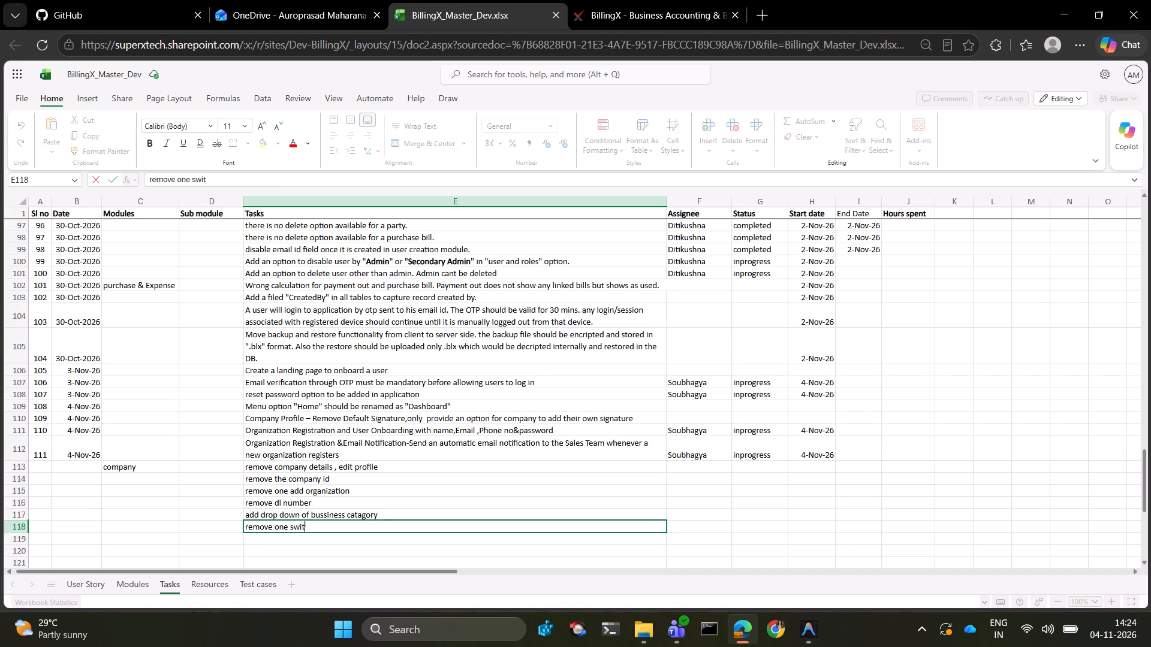
key(BackSpace)
key(BackSpace)
key(BackSpace)
key(BackSpace)
text(company switch panel)
scroll(318, 527, up, 2)
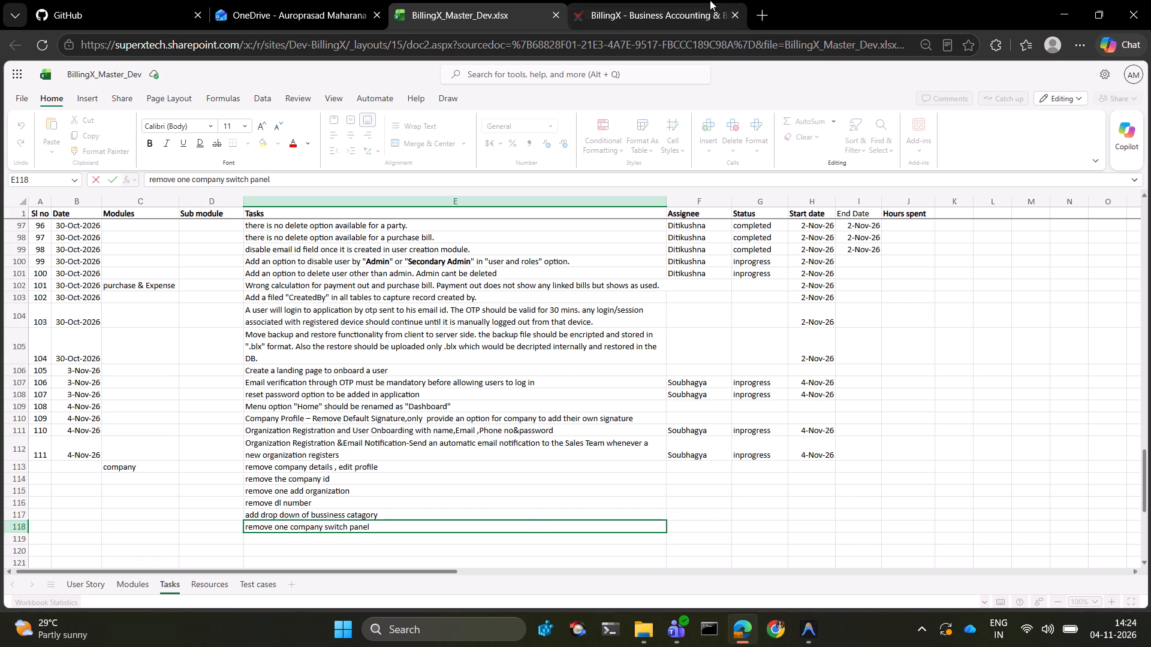
Review the BillingX Edit Profile page again and open the application's General Settings.
click(668, 0)
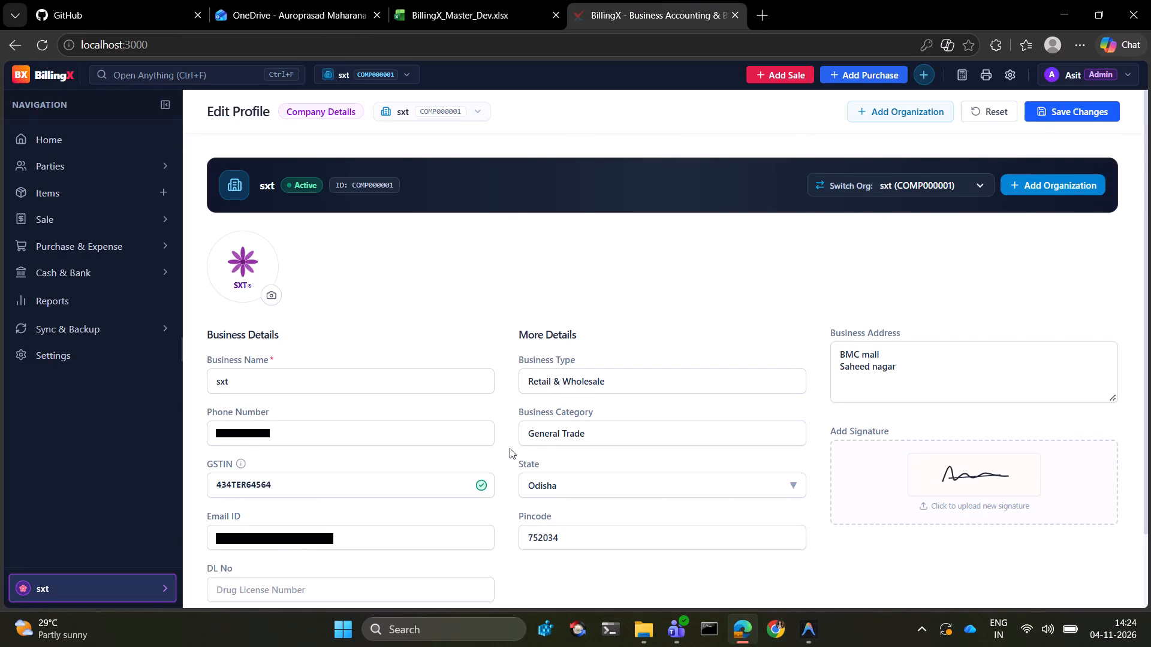
scroll(510, 448, down, 3)
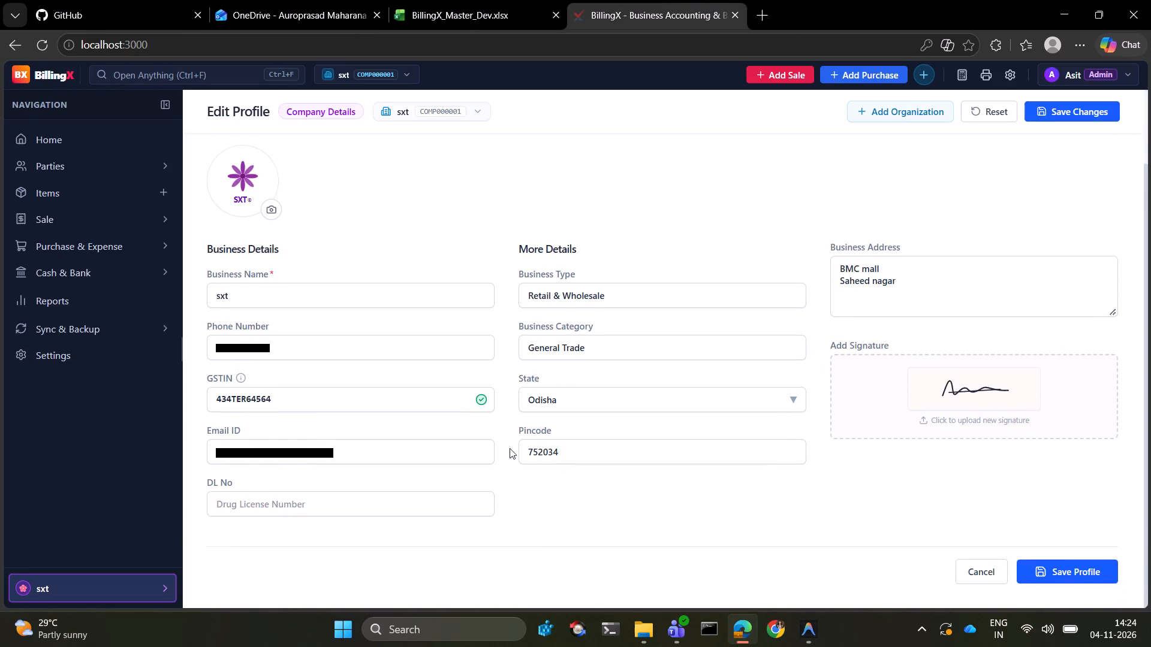
scroll(510, 448, up, 1)
scroll(510, 448, down, 5)
scroll(510, 448, up, 6)
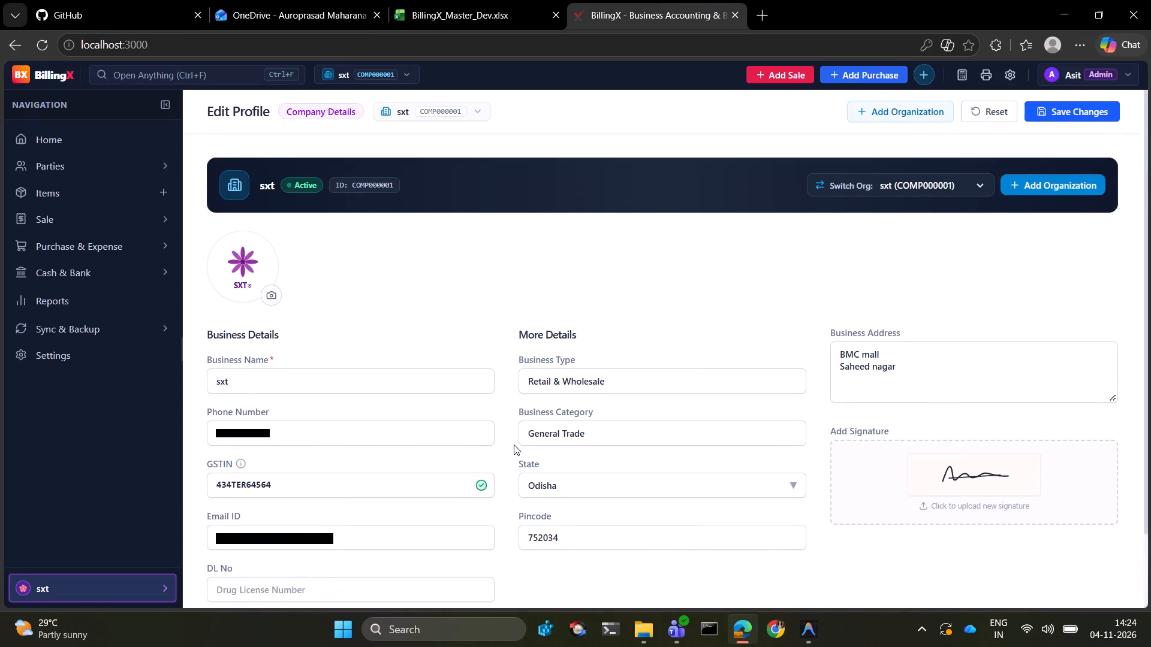
scroll(490, 444, down, 5)
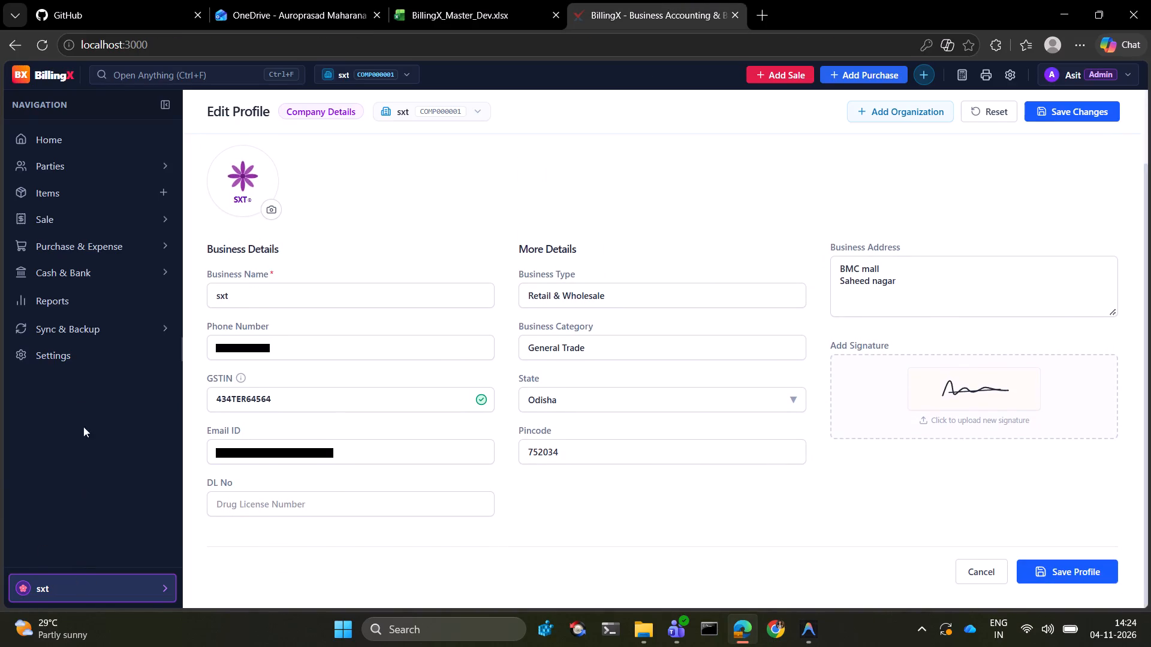
click(77, 356)
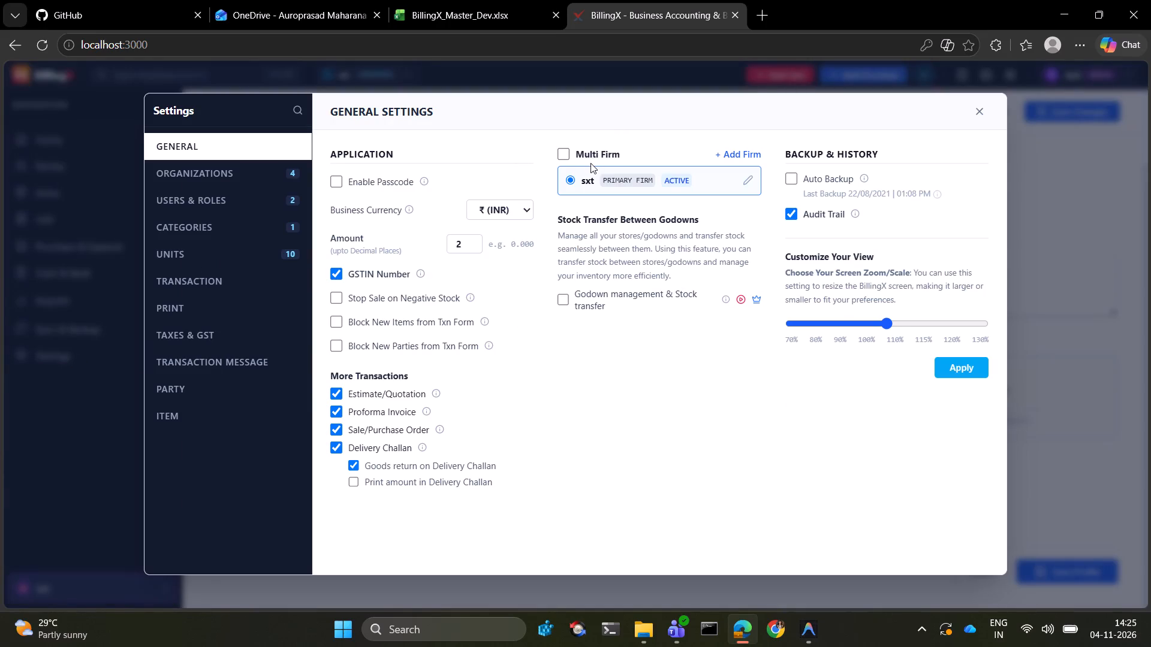
Log a row 120 entry in the Tasks sheet with module "setting" and task "remove add firm tag".
click(390, 0)
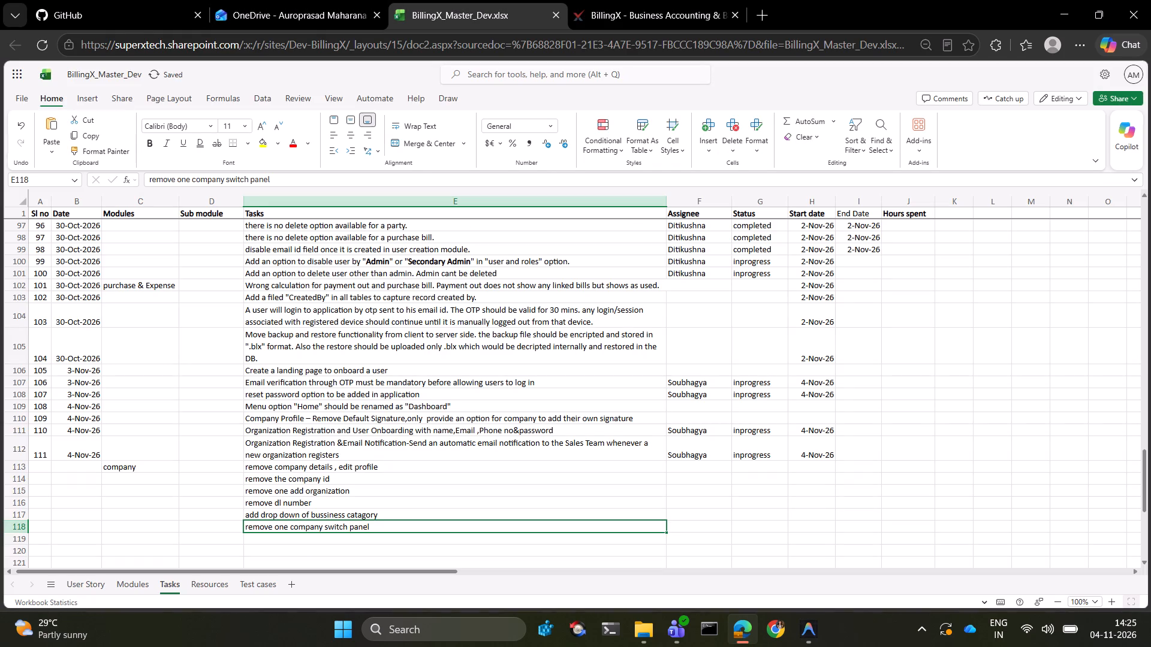
scroll(176, 543, down, 2)
click(153, 401)
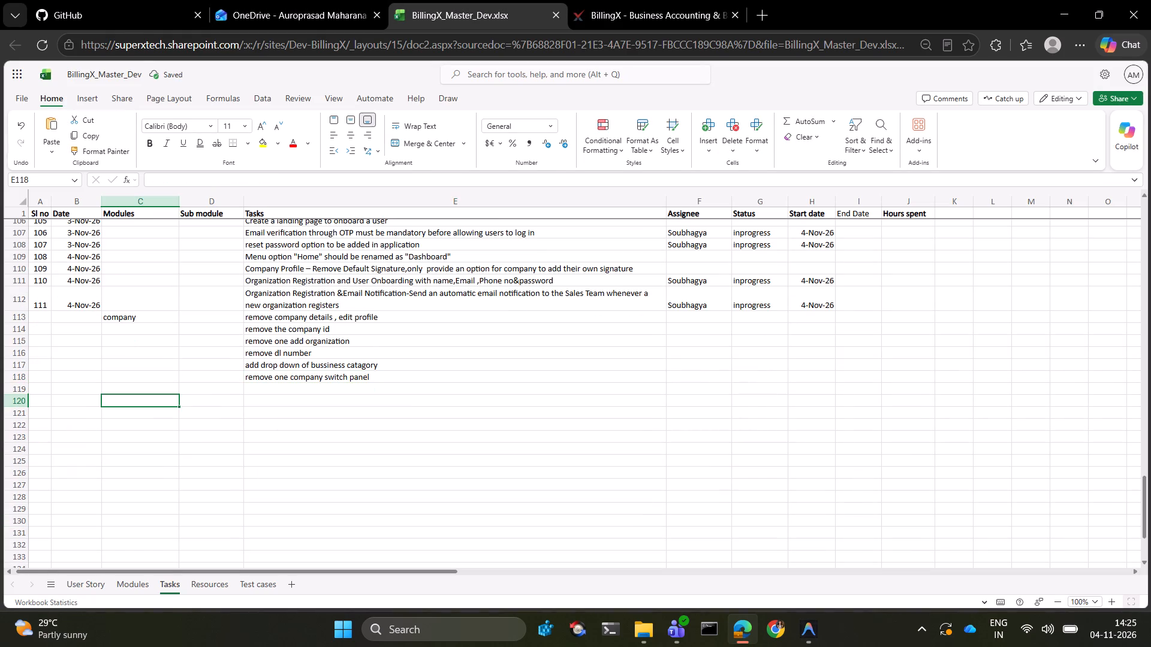
text(setting)
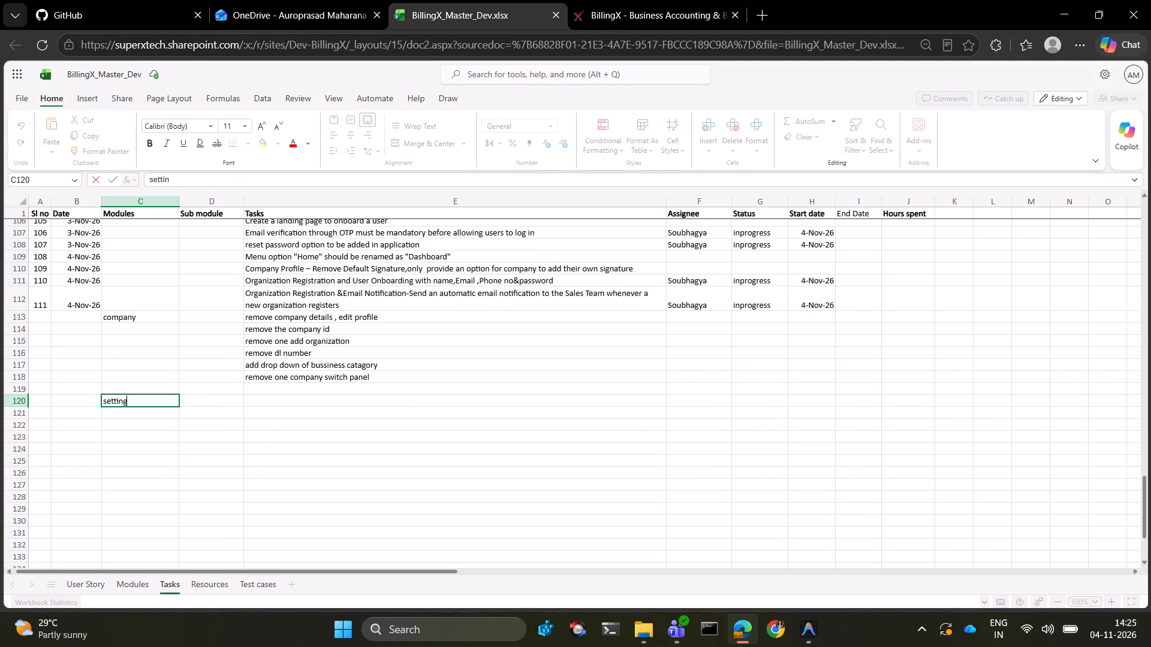
key(space)
click(275, 404)
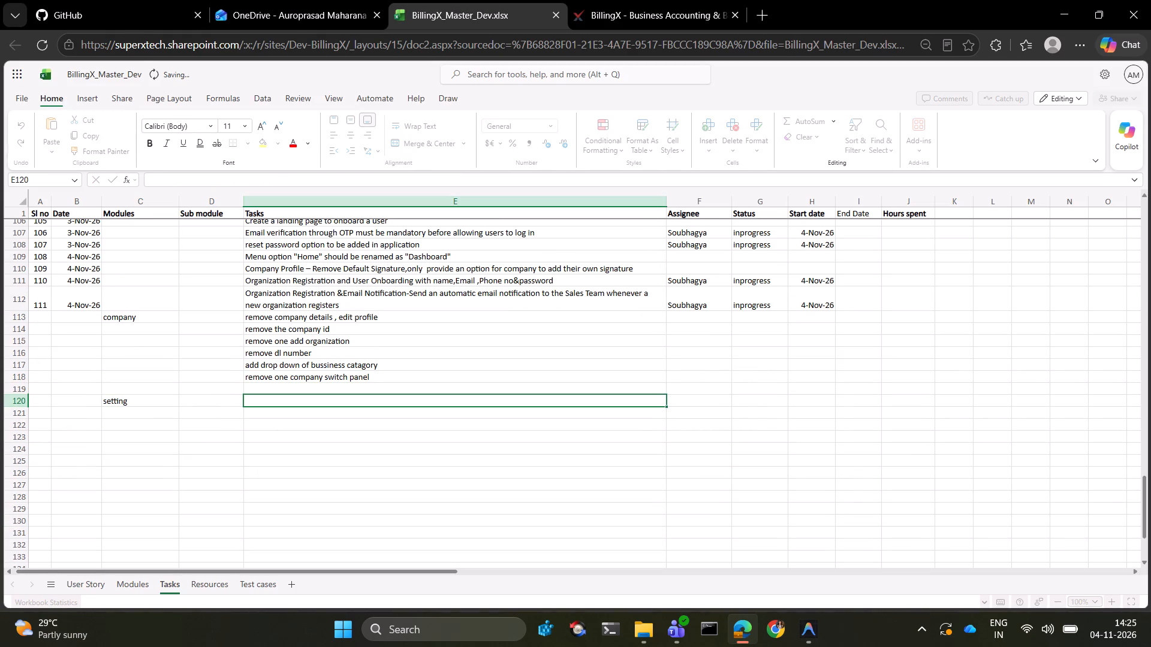
text(remove)
key(space)
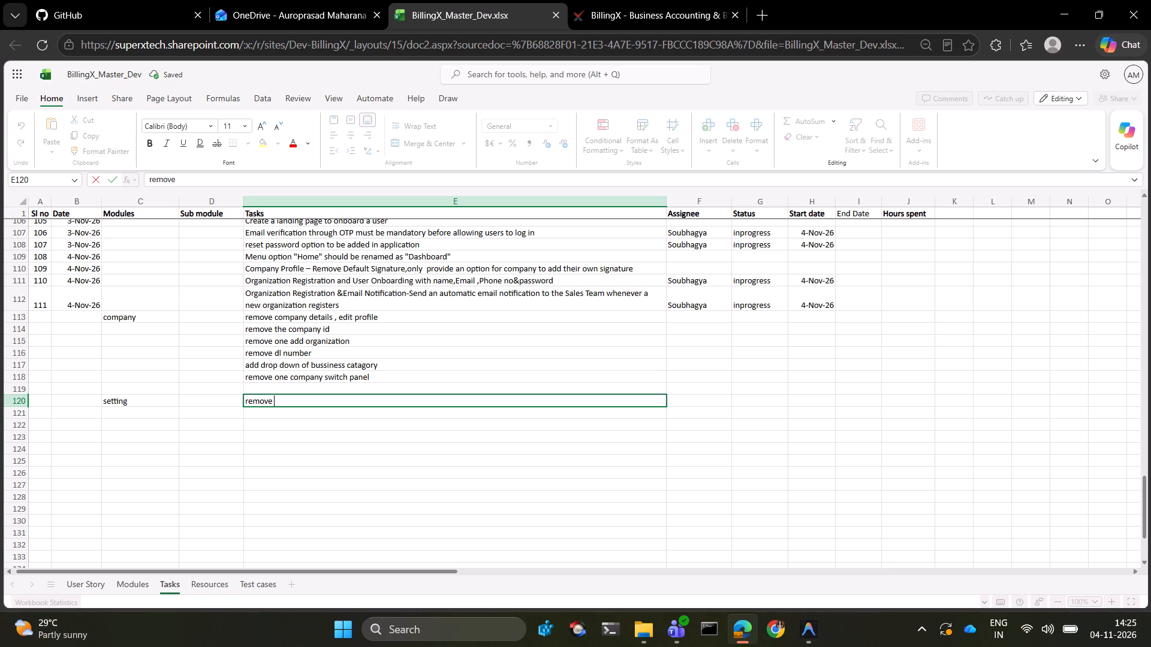
text(add firem)
key(BackSpace)
key(BackSpace)
text(m tag)
Check the godown option in BillingX General Settings and enter the task "remopve go down management stock" in cell E121.
click(608, 1)
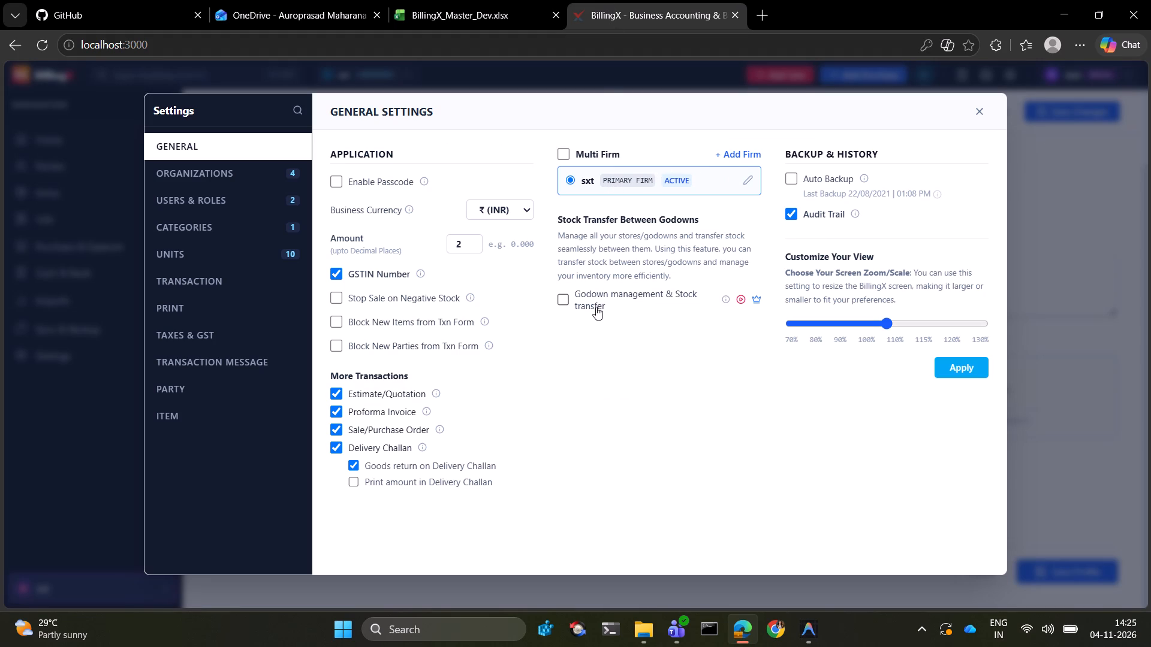
click(430, 0)
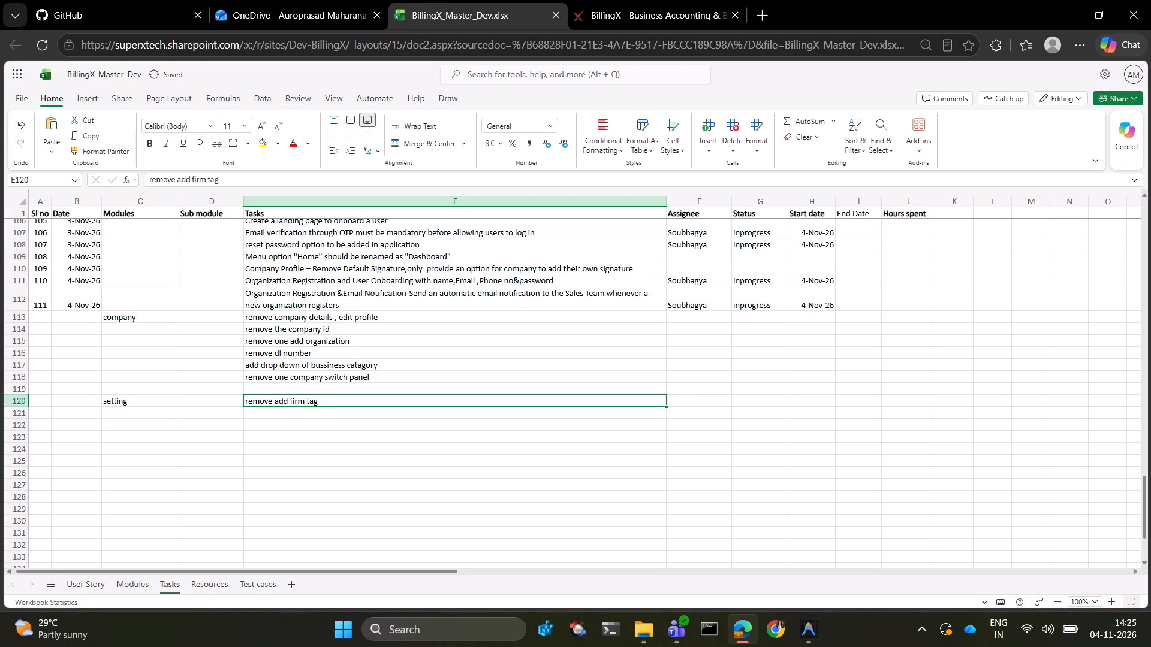
click(270, 413)
text(remopve go down man)
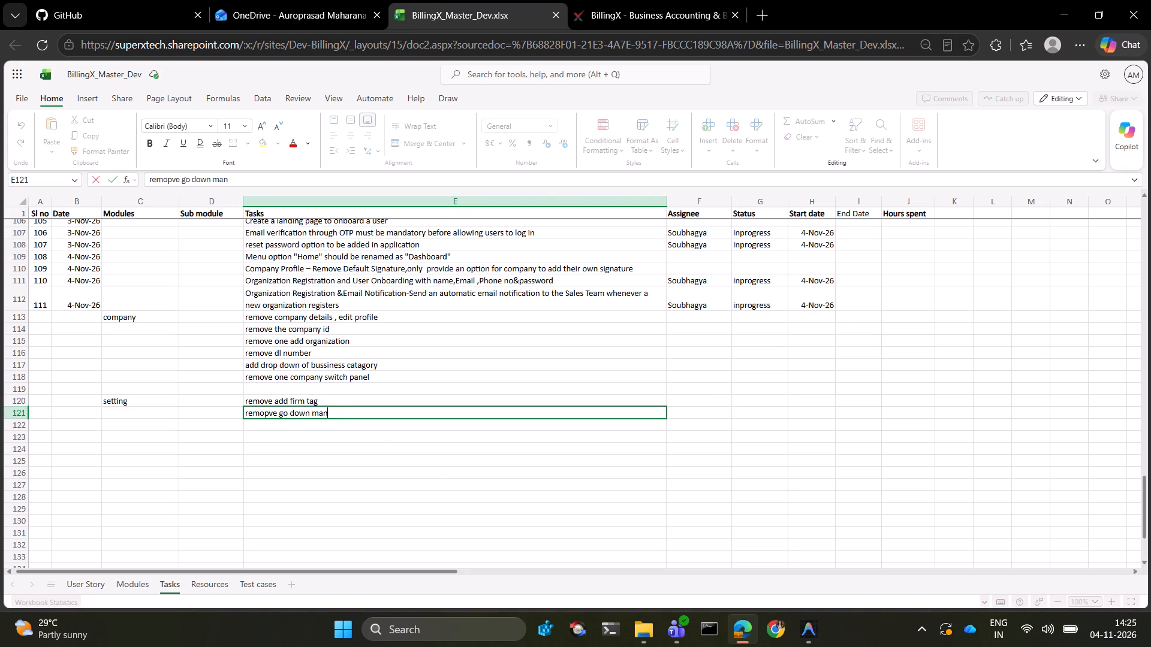
text(agement stock)
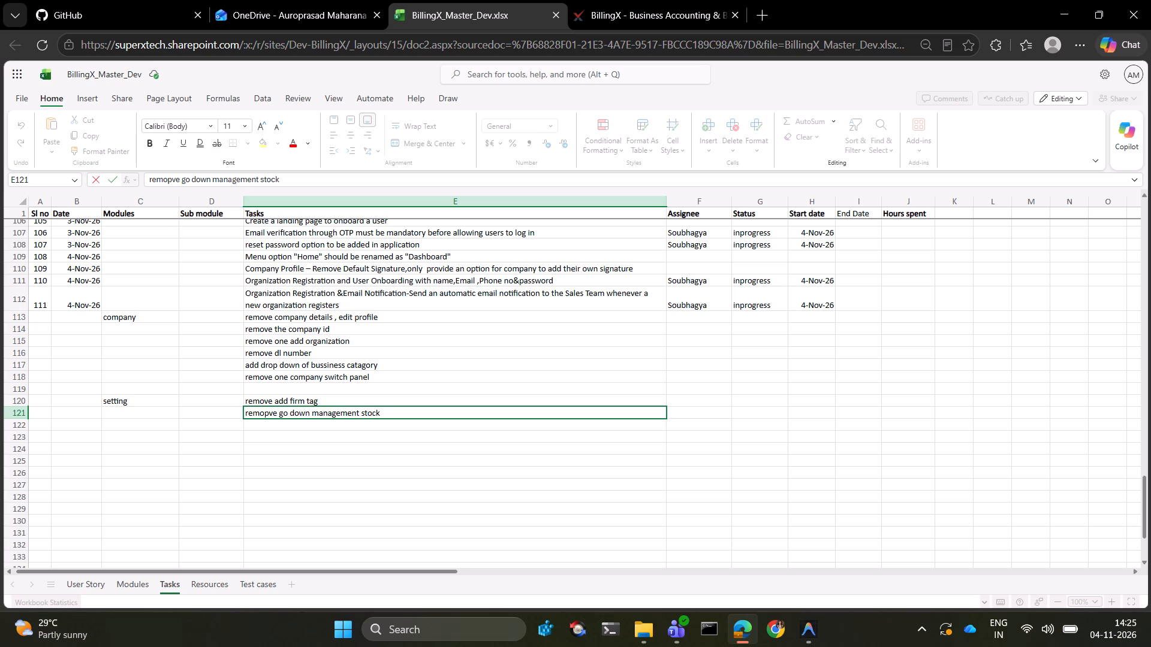
click(319, 497)
Recheck the BillingX General Settings and correct the misspelled first word in cell E121 to "remove".
click(645, 0)
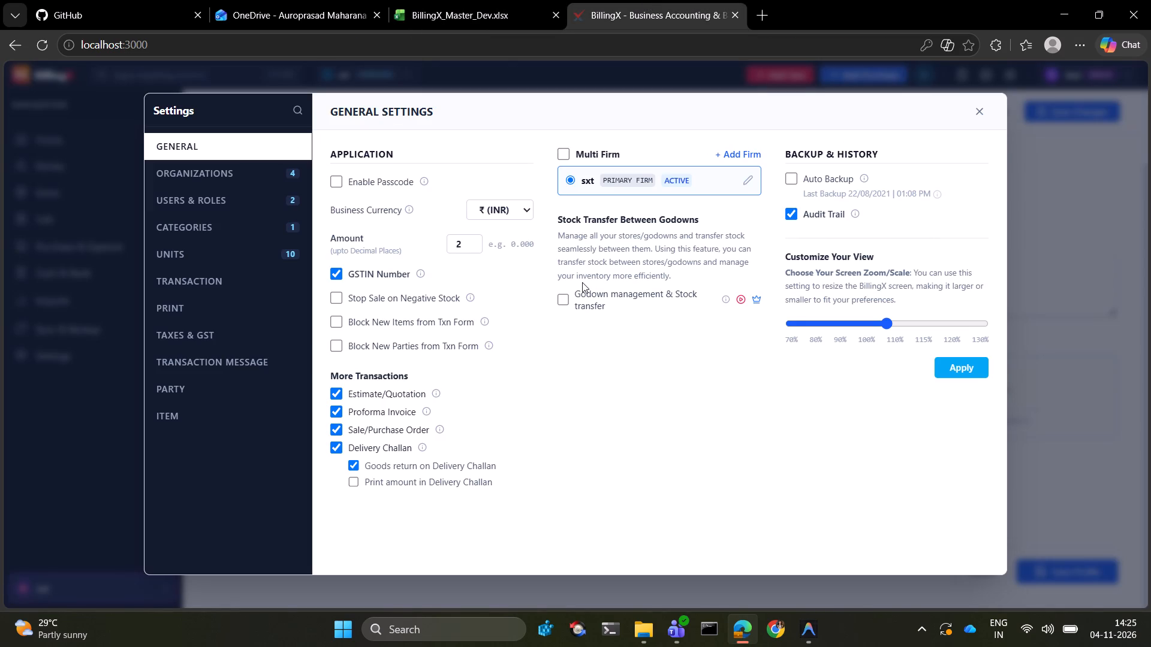
click(409, 0)
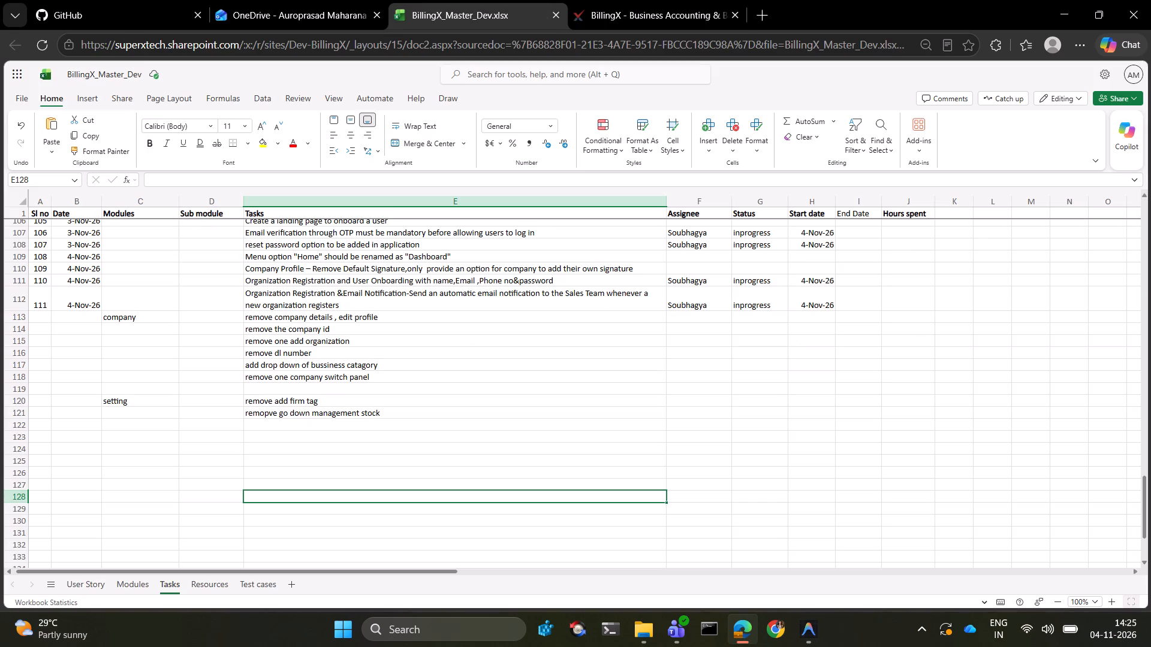
click(292, 425)
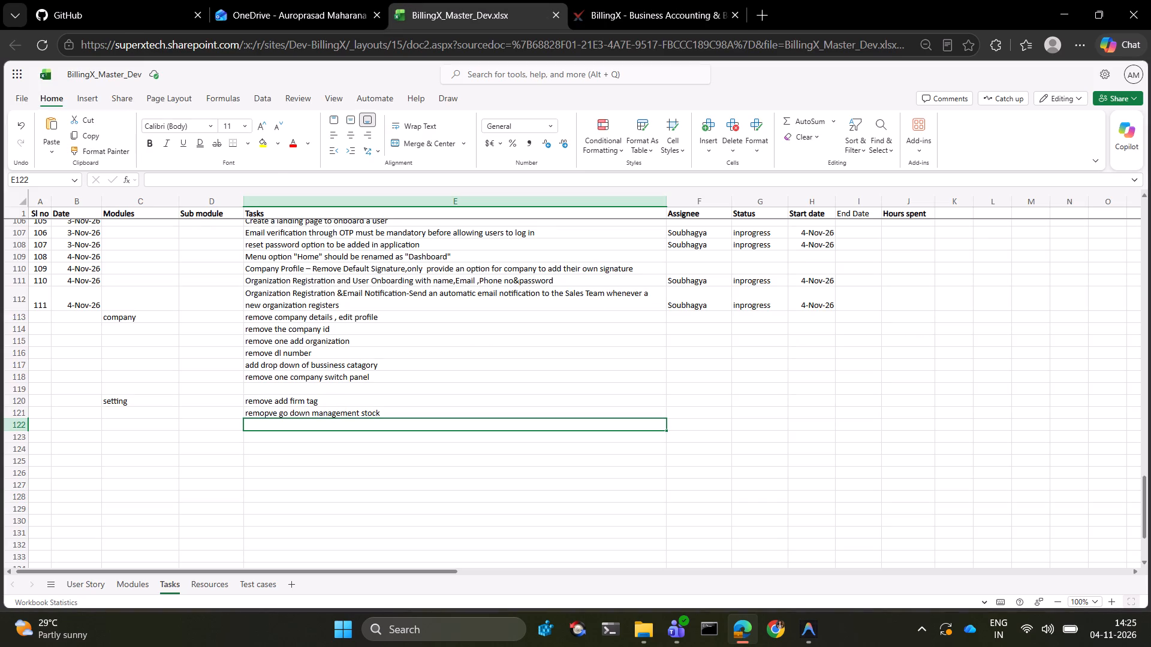
double_click(272, 414)
click(269, 416)
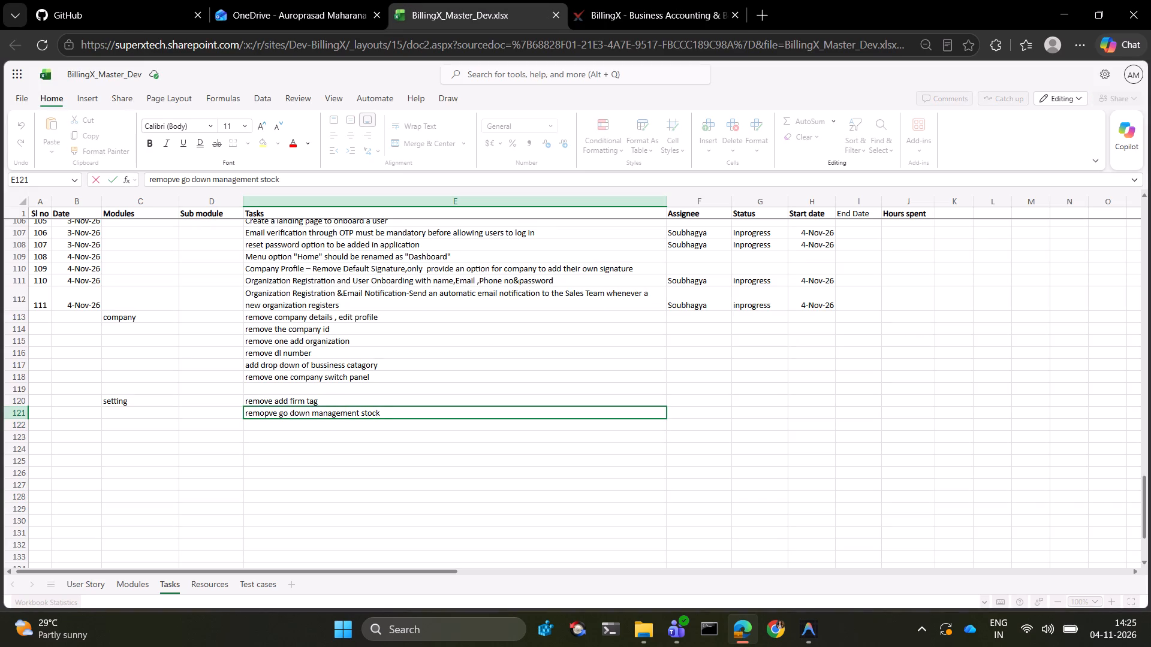
key(BackSpace)
click(353, 425)
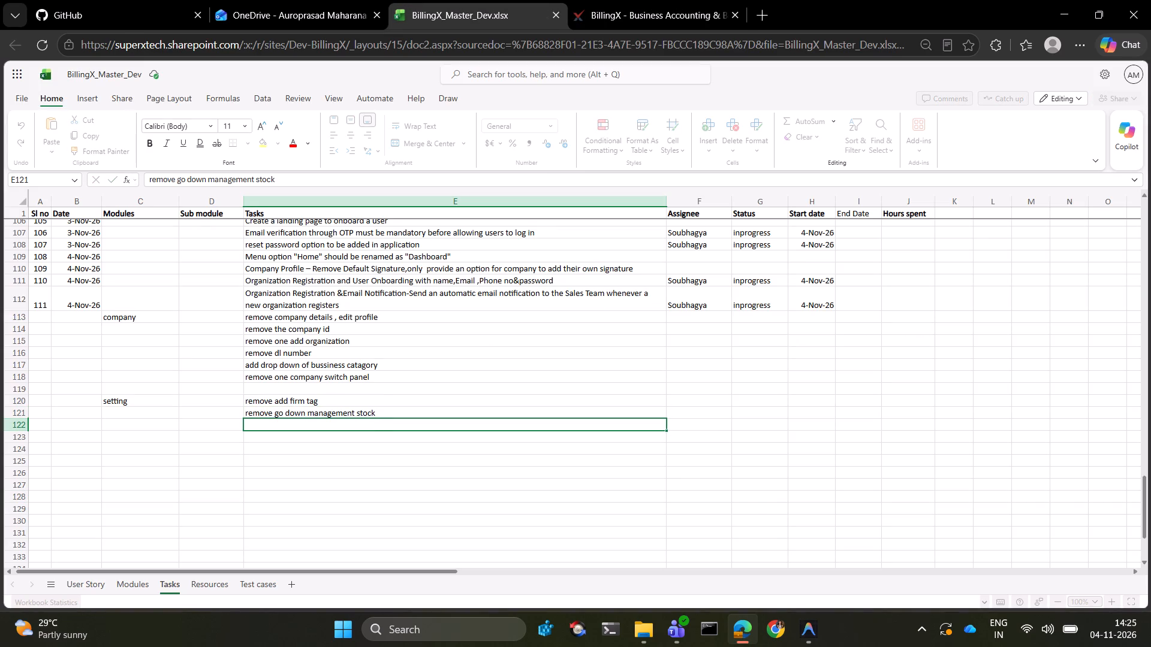
Copy the E121 task text into cell E122 and extend it to "remove go down management stock paragraph".
triple_click(368, 413)
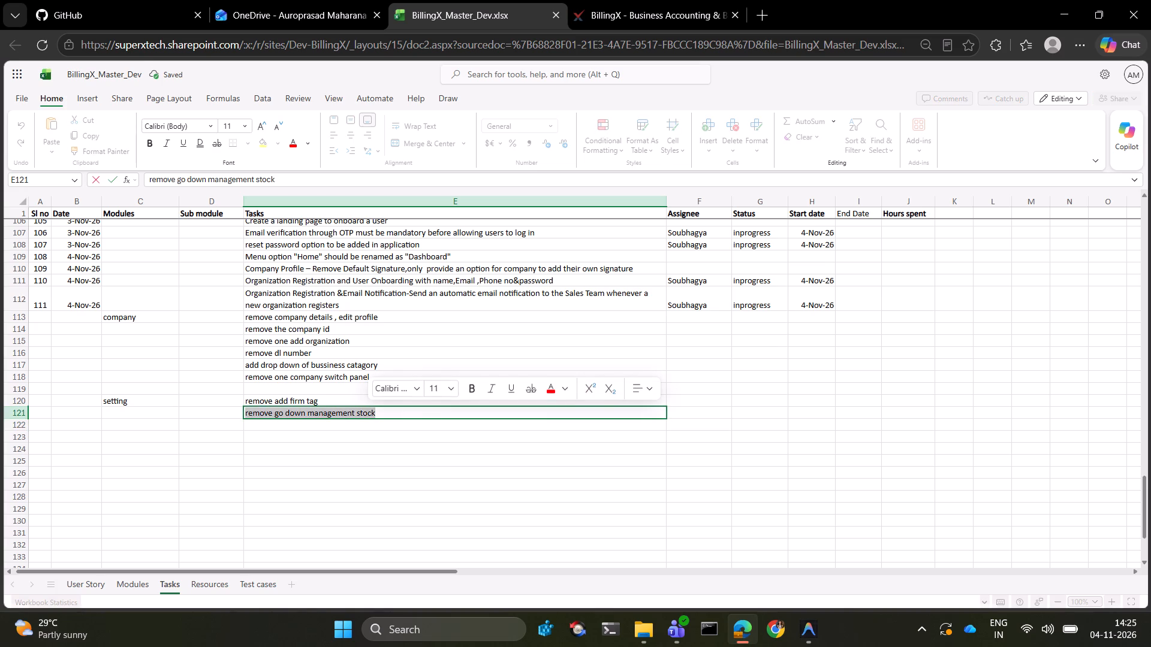
key(ctrl+c)
click(349, 429)
key(ctrl+v)
key(space)
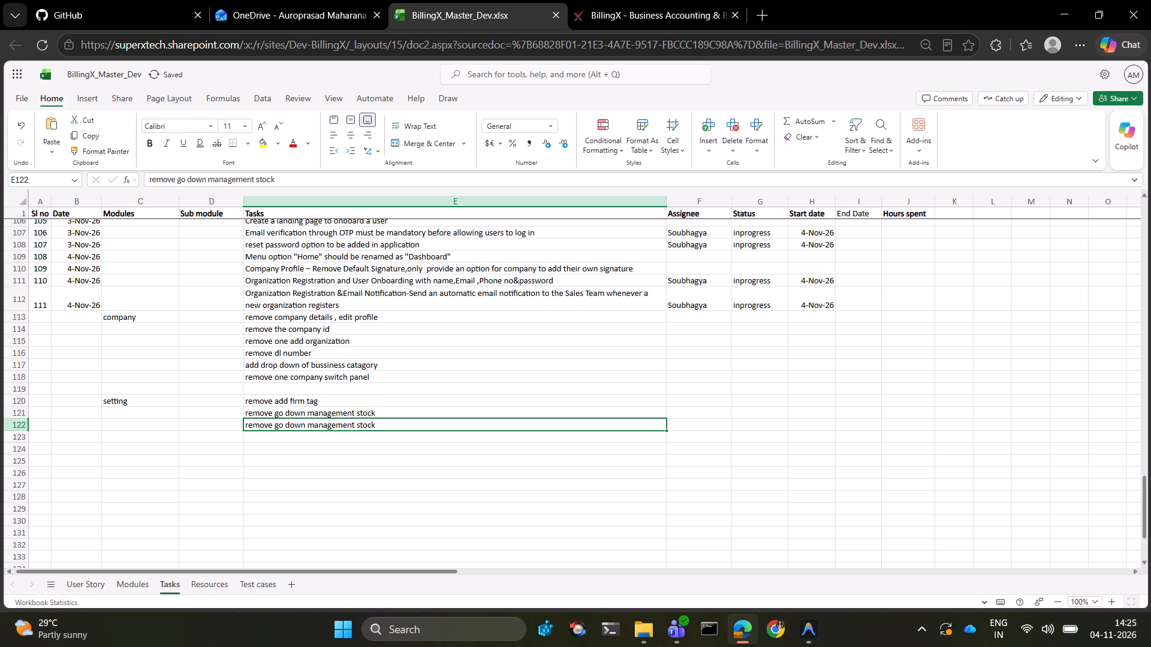
double_click(411, 426)
key(space)
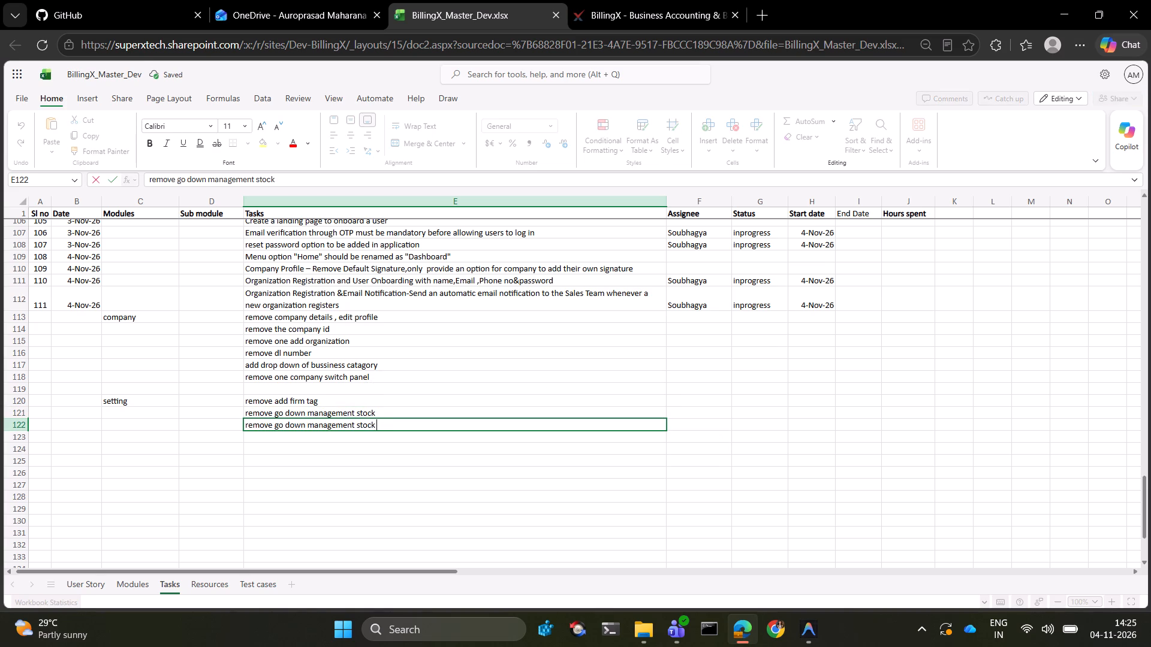
text(p)
text(ara)
key(g)
text(ras)
key(BackSpace)
text(ph)
click(440, 477)
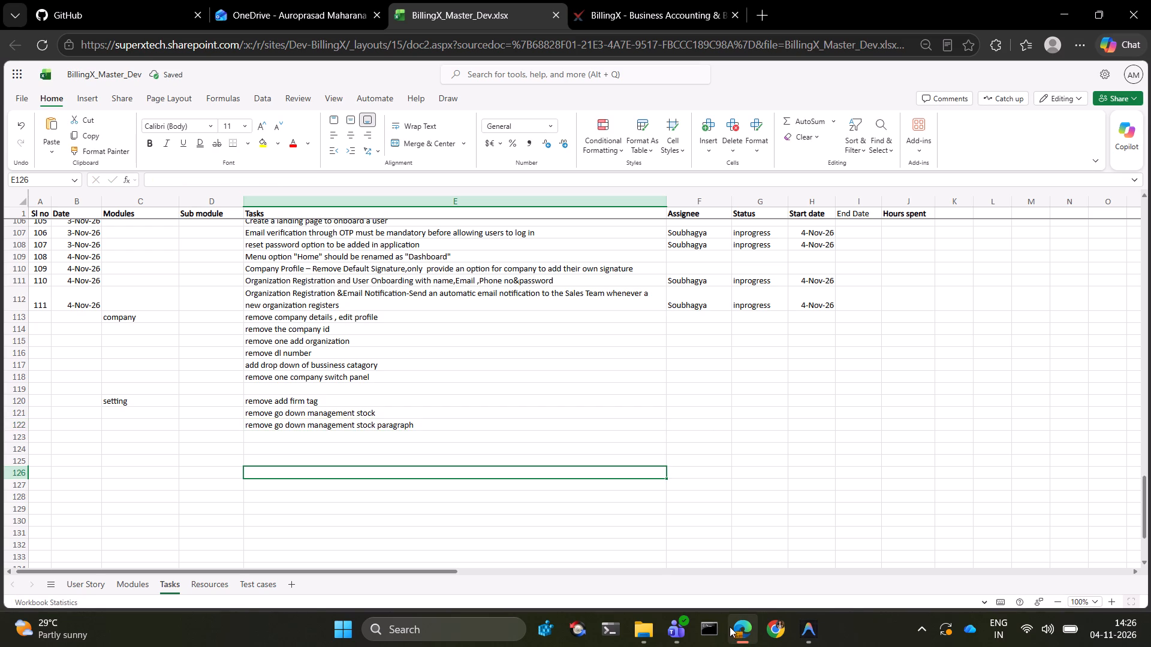
Switch to File Explorer and look through the files in the Downloads folder.
click(603, 545)
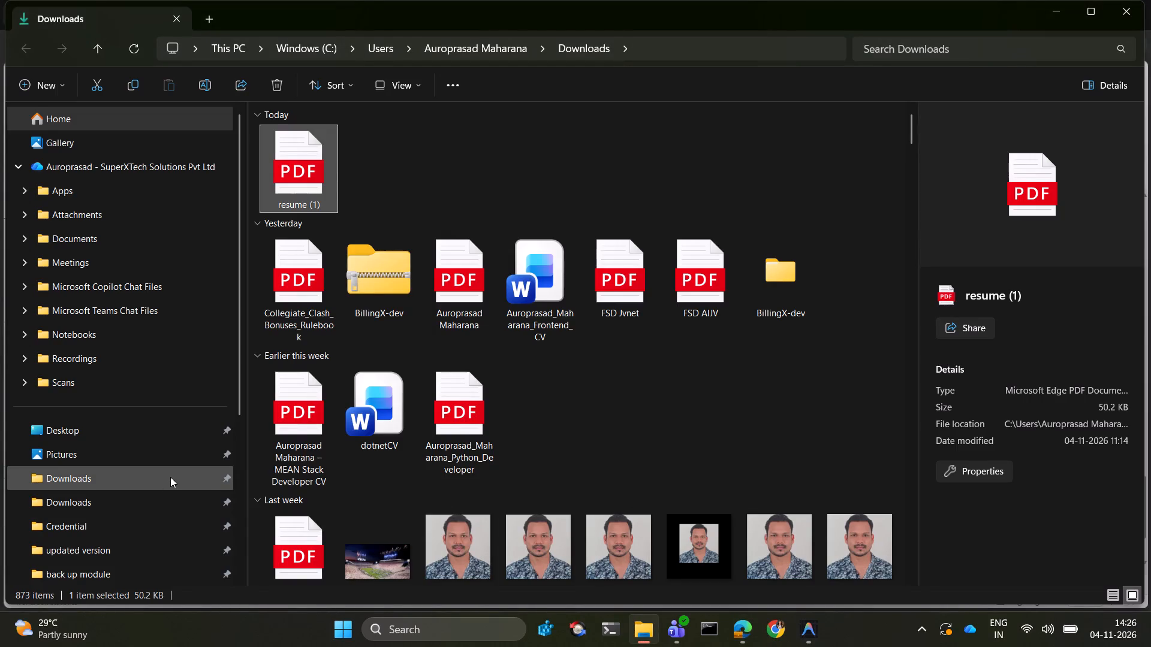
scroll(170, 477, down, 4)
scroll(656, 537, down, 10)
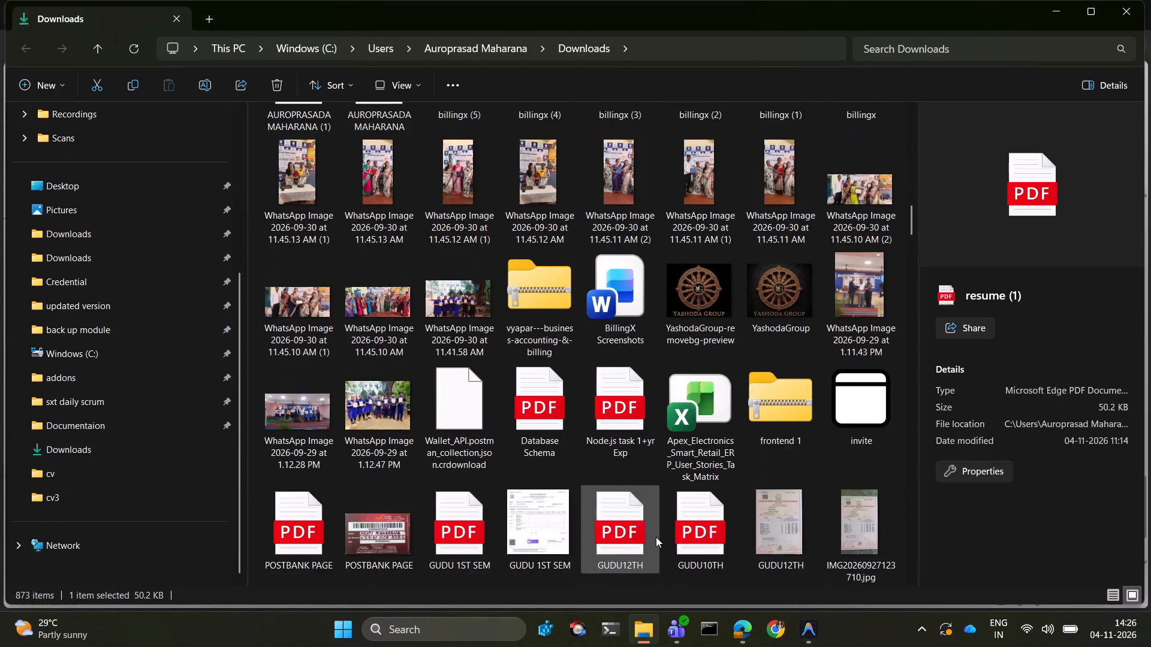
scroll(656, 537, down, 1)
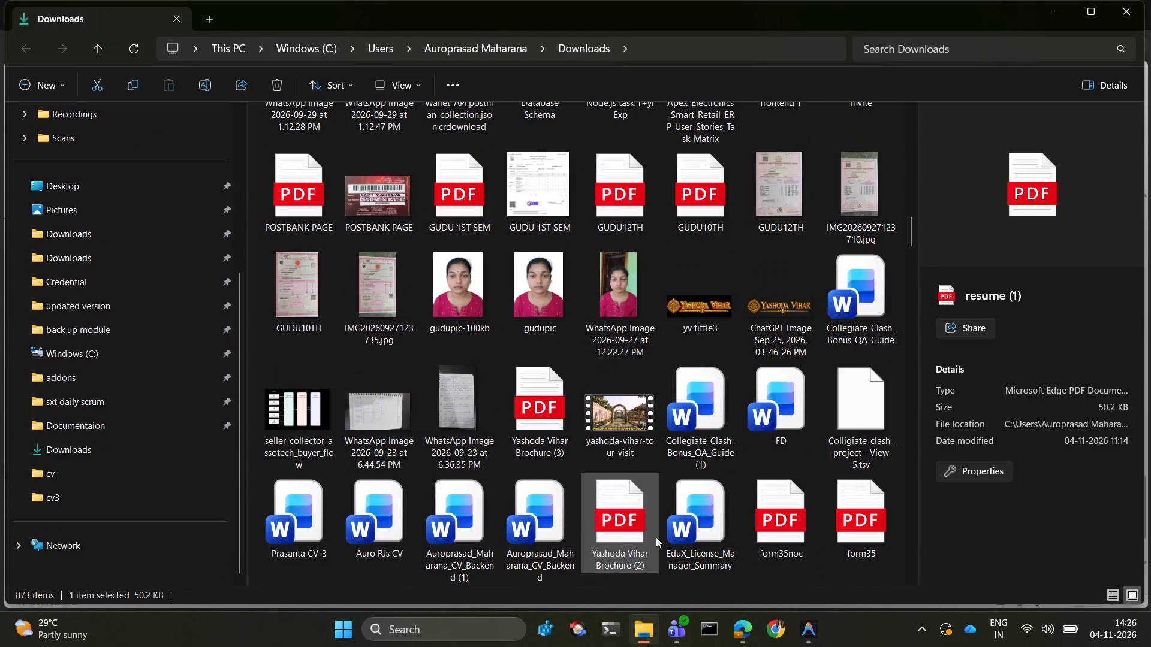
scroll(656, 537, down, 5)
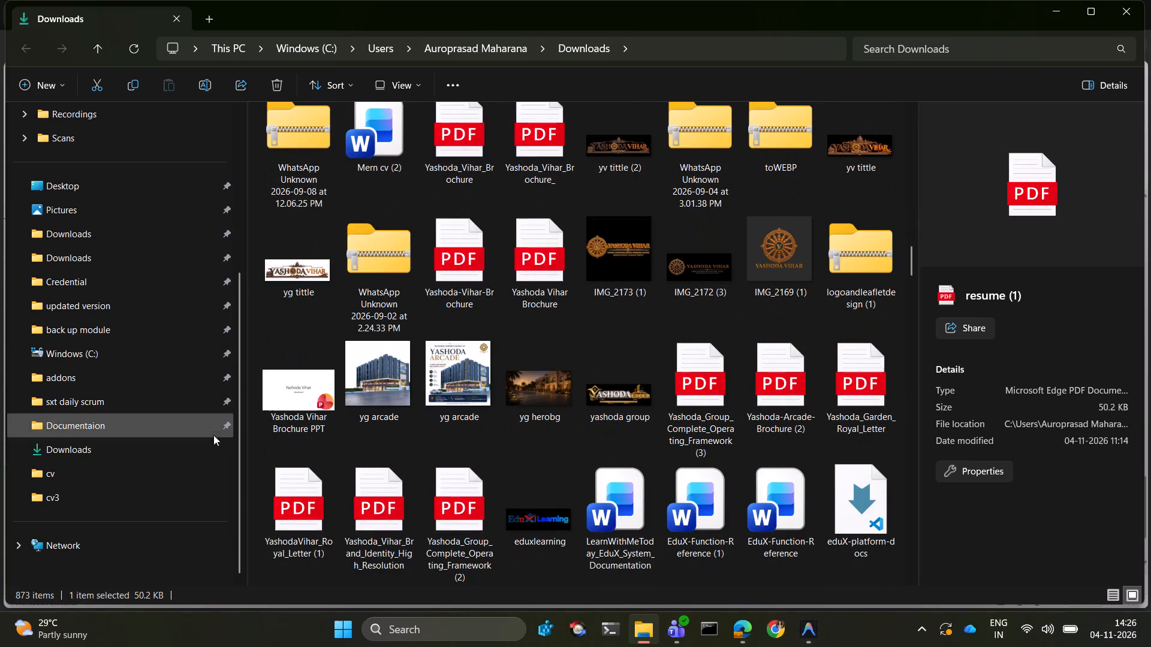
scroll(361, 442, up, 7)
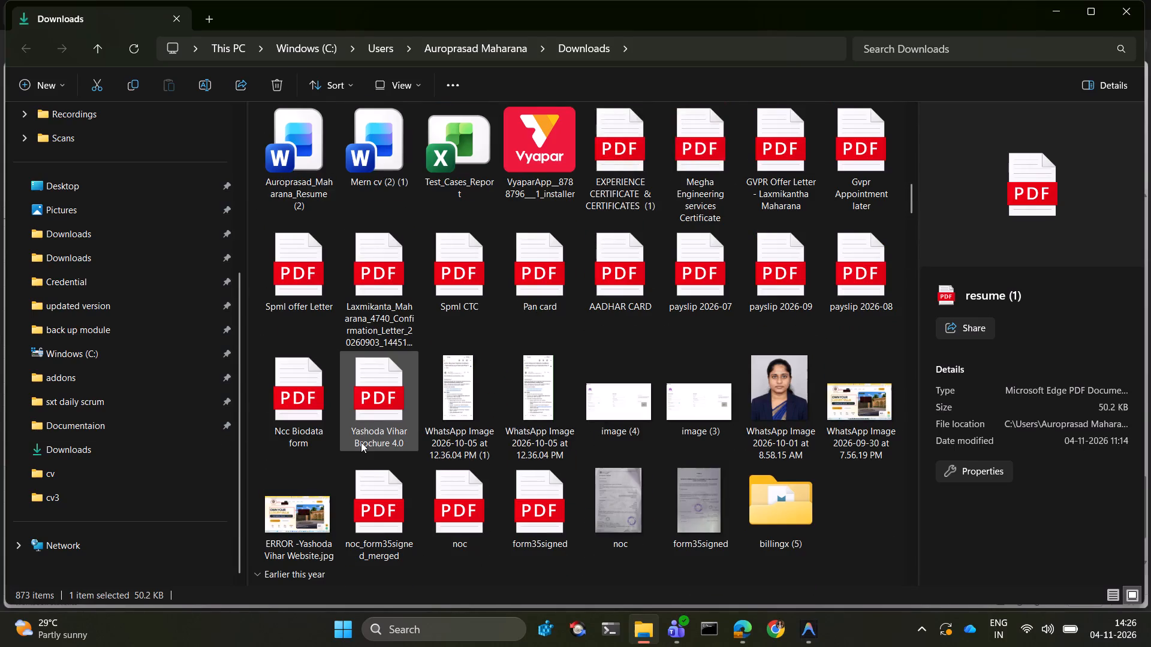
scroll(361, 442, up, 11)
scroll(361, 442, down, 2)
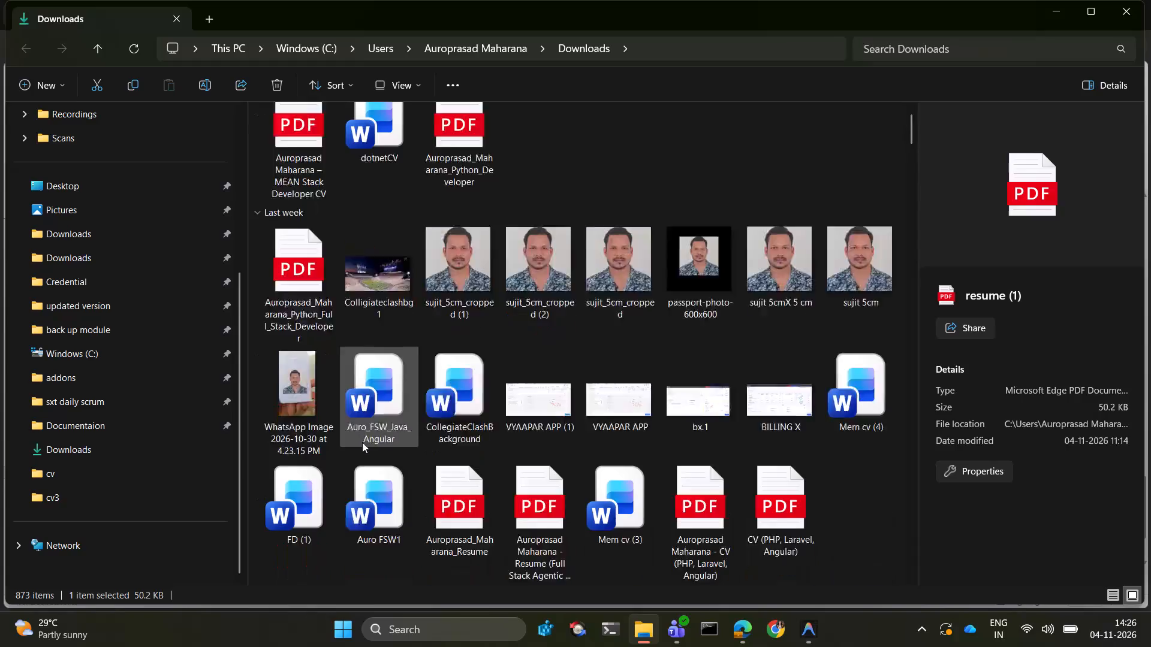
scroll(362, 442, up, 1)
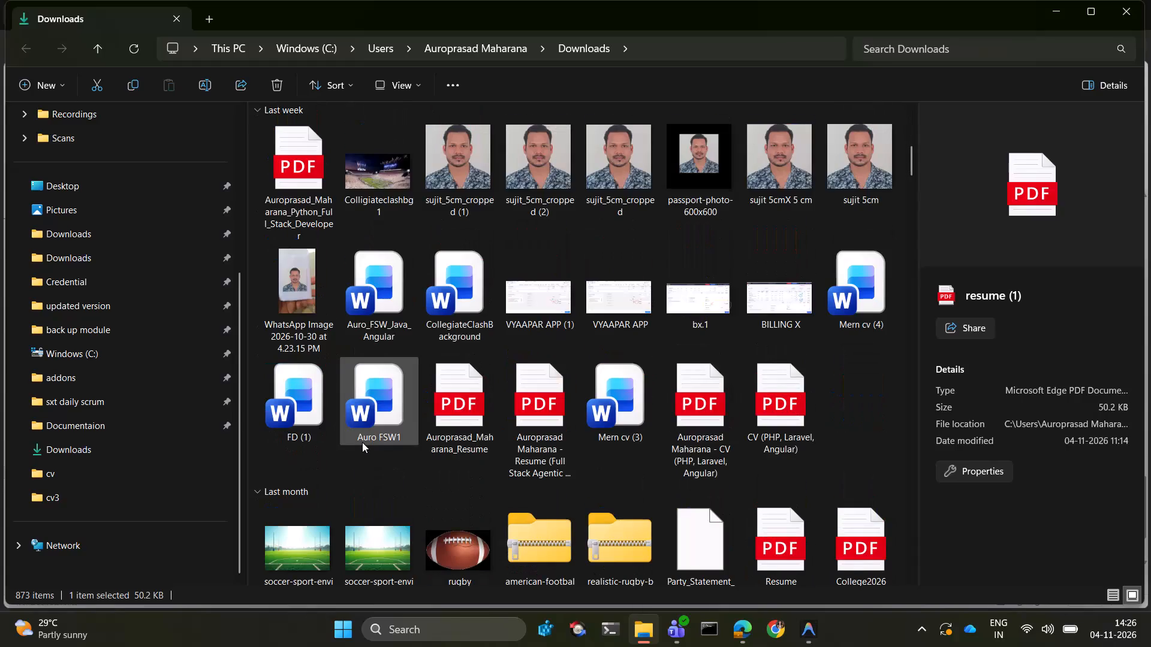
scroll(362, 442, up, 1)
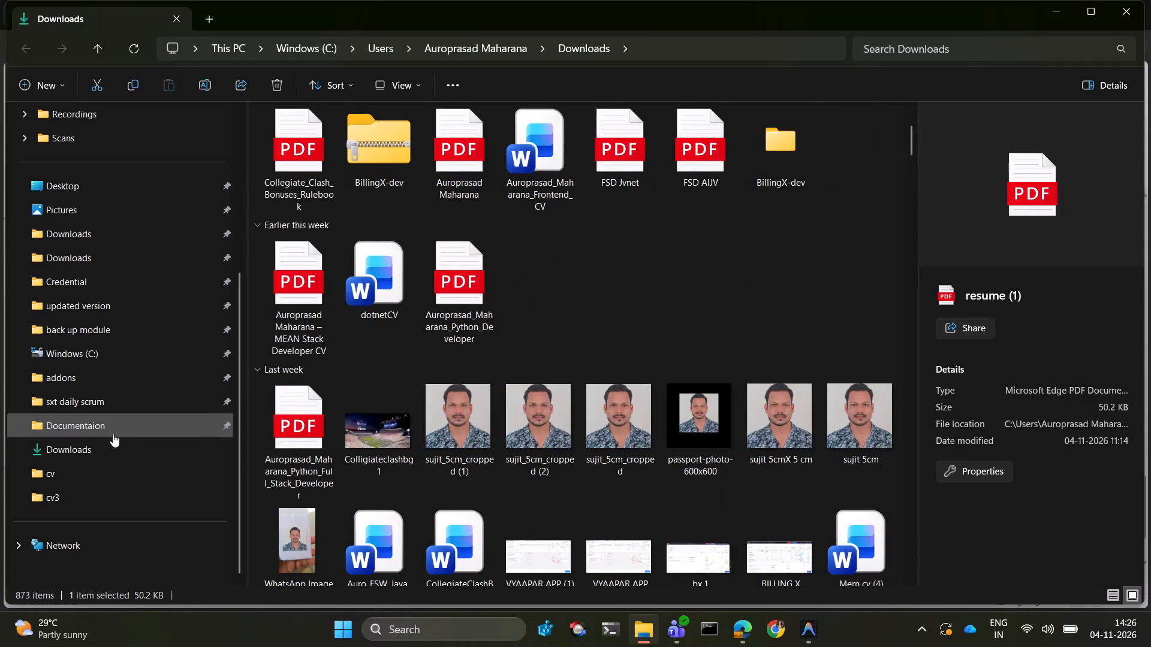
Reopen the Downloads folder and show its files in the Details layout.
click(109, 440)
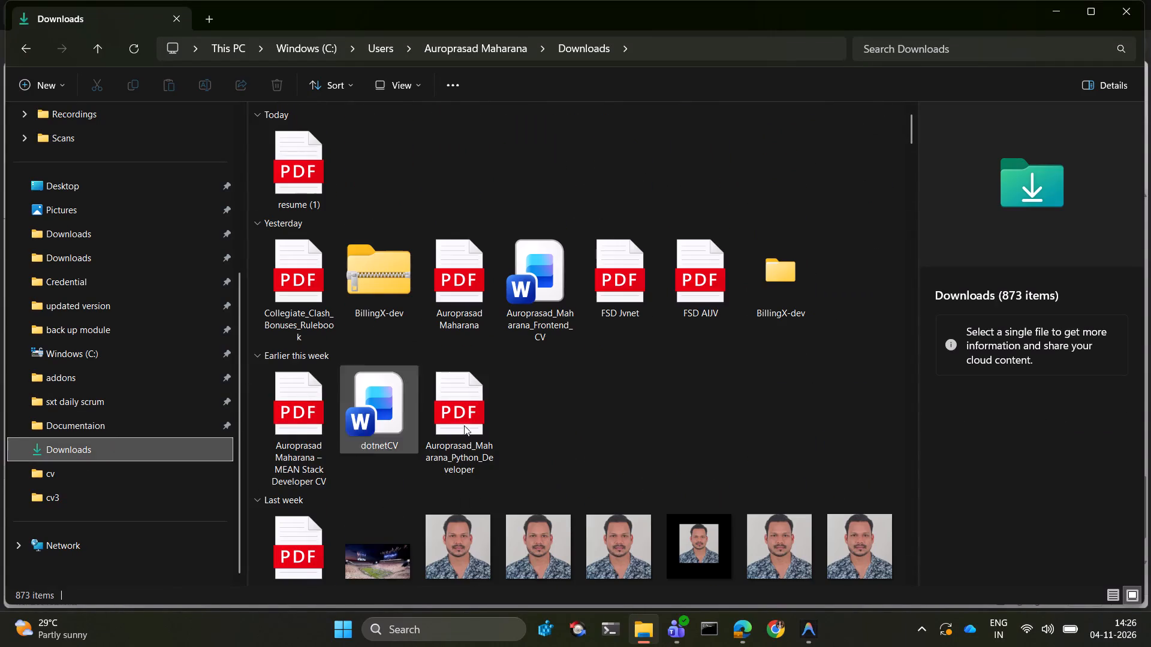
click(416, 76)
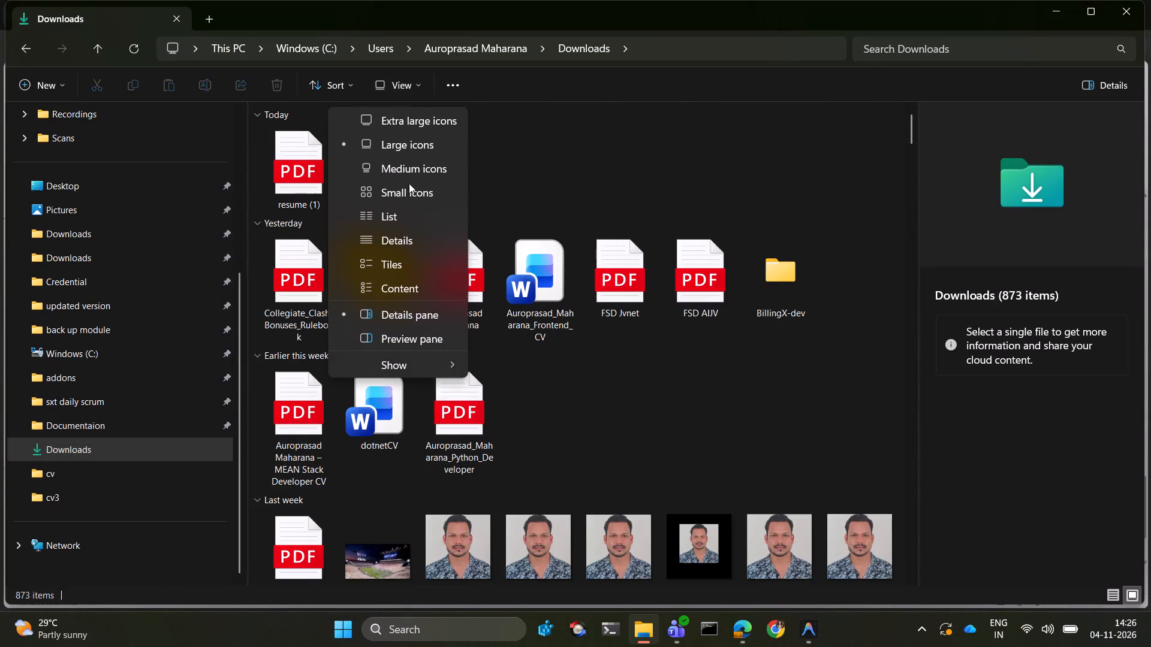
click(394, 219)
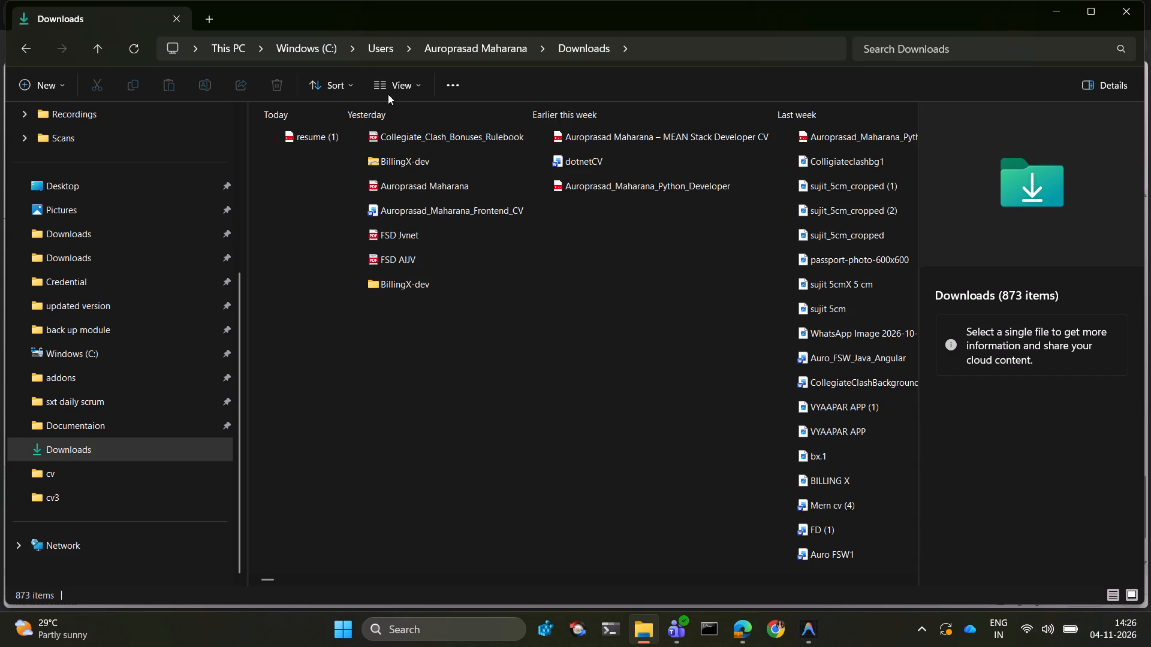
click(420, 86)
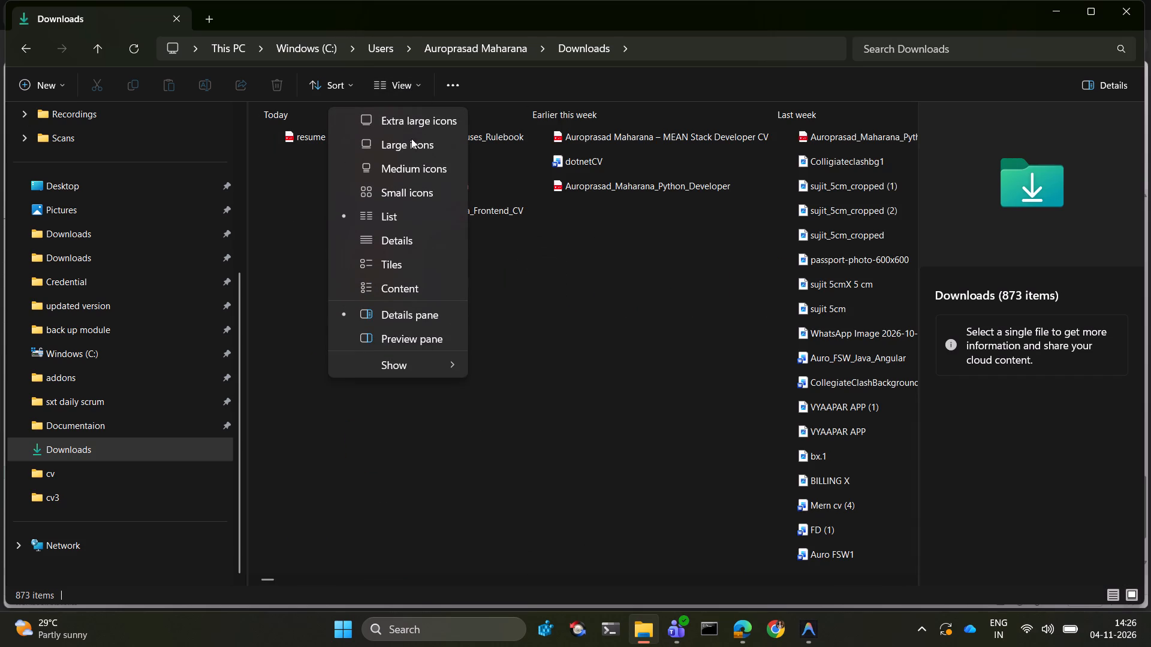
click(386, 238)
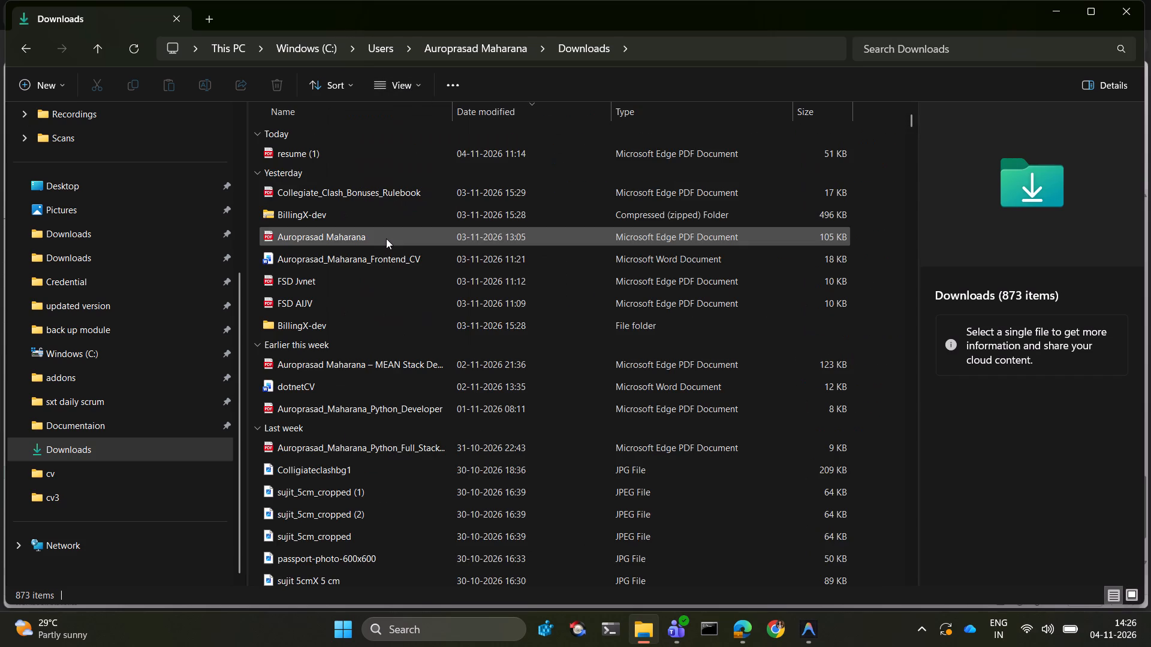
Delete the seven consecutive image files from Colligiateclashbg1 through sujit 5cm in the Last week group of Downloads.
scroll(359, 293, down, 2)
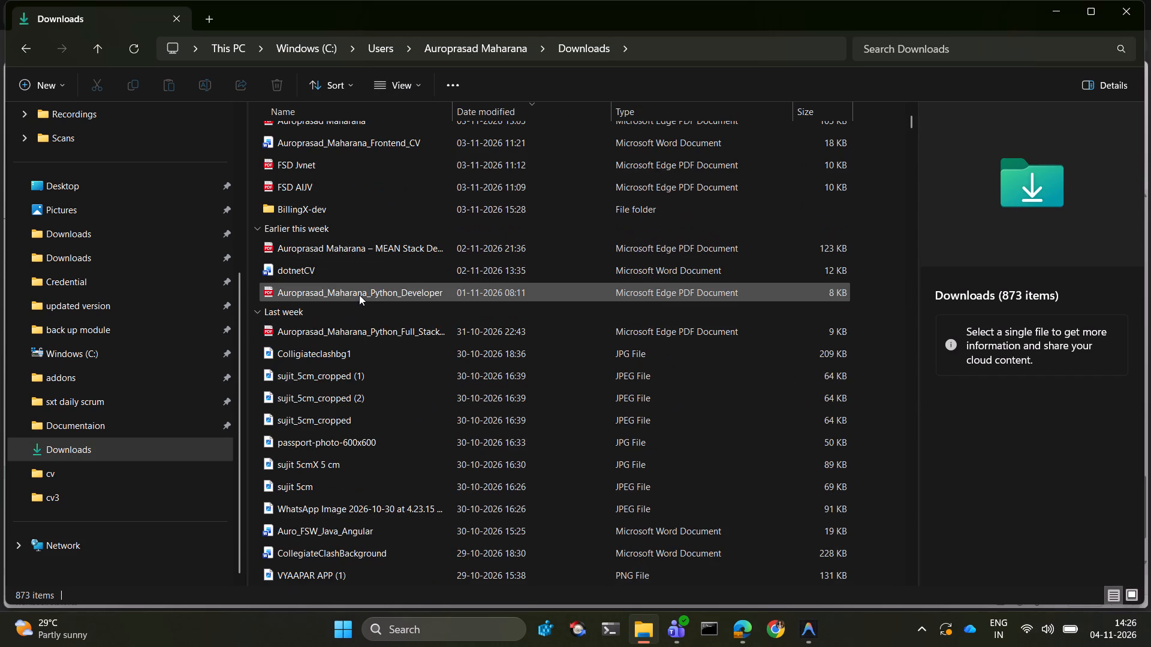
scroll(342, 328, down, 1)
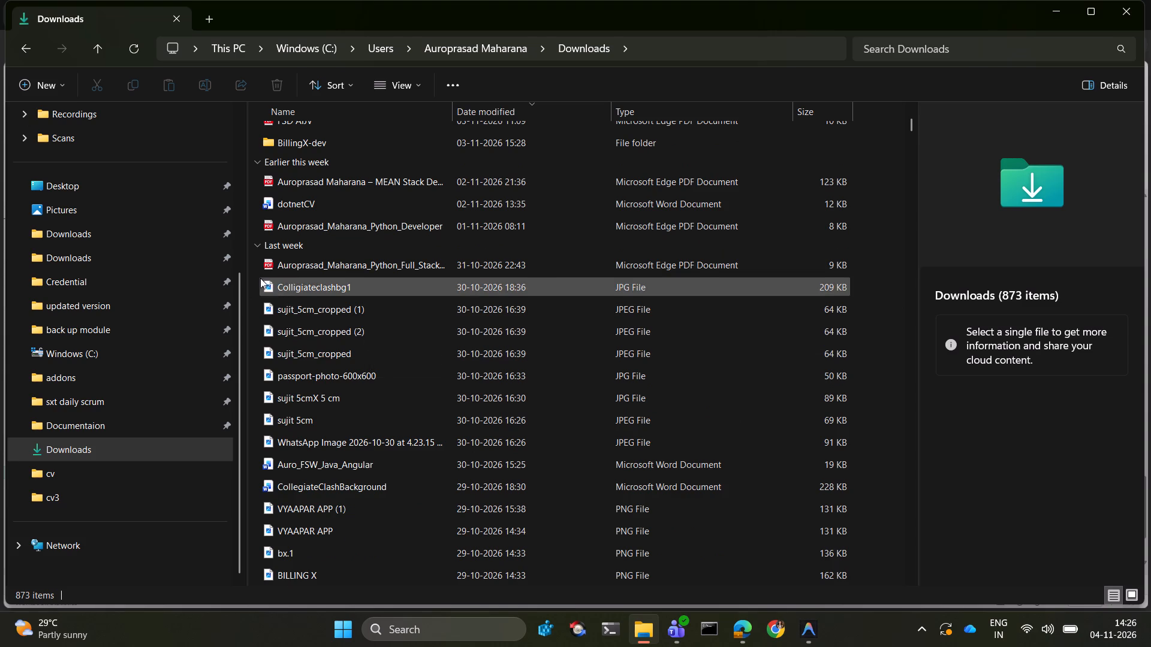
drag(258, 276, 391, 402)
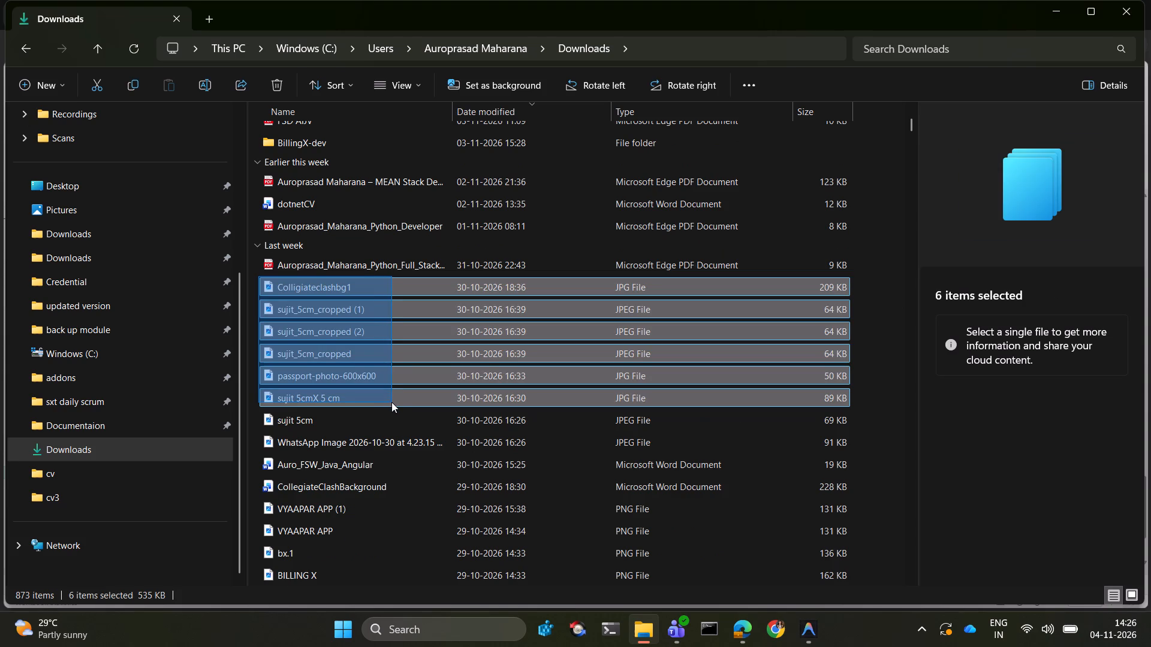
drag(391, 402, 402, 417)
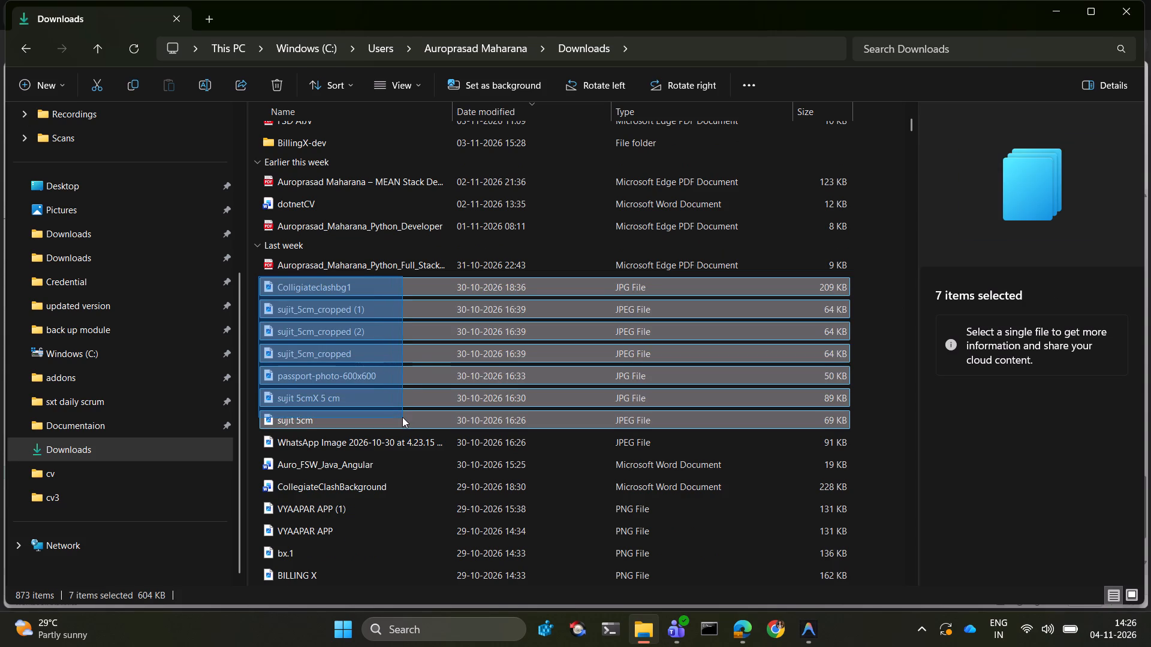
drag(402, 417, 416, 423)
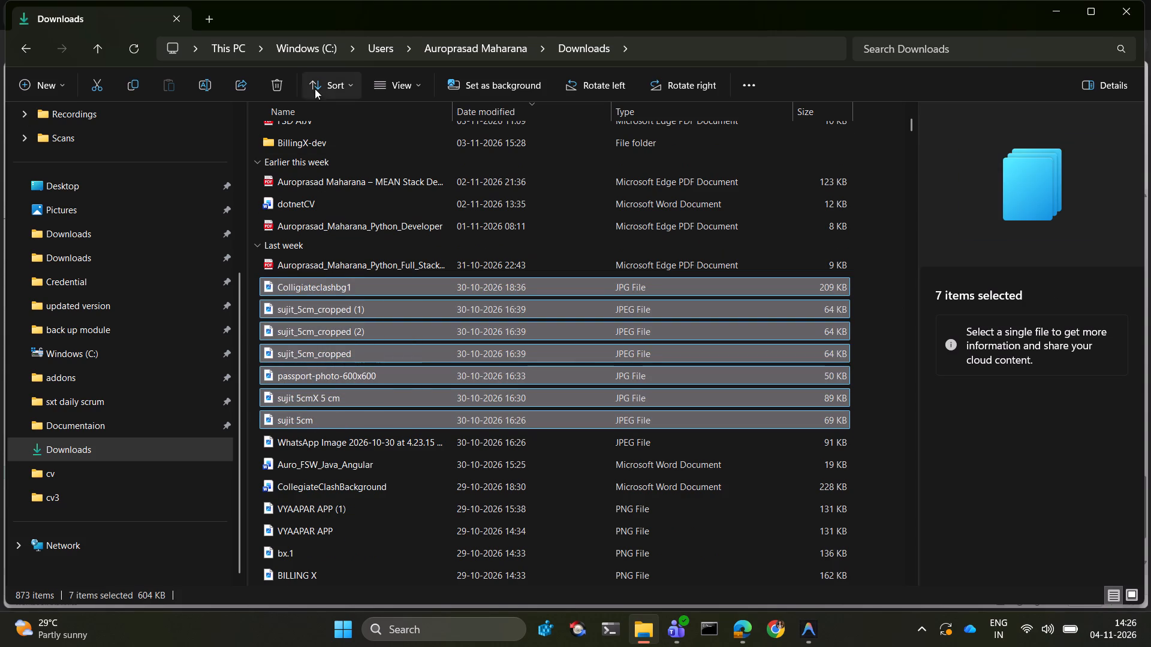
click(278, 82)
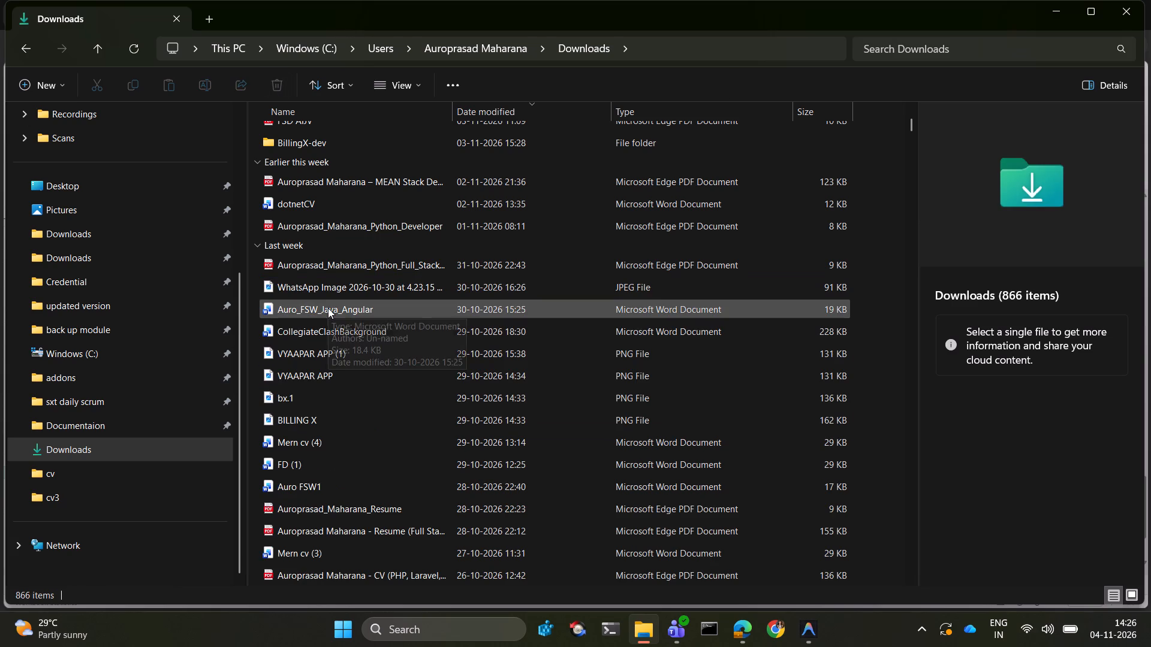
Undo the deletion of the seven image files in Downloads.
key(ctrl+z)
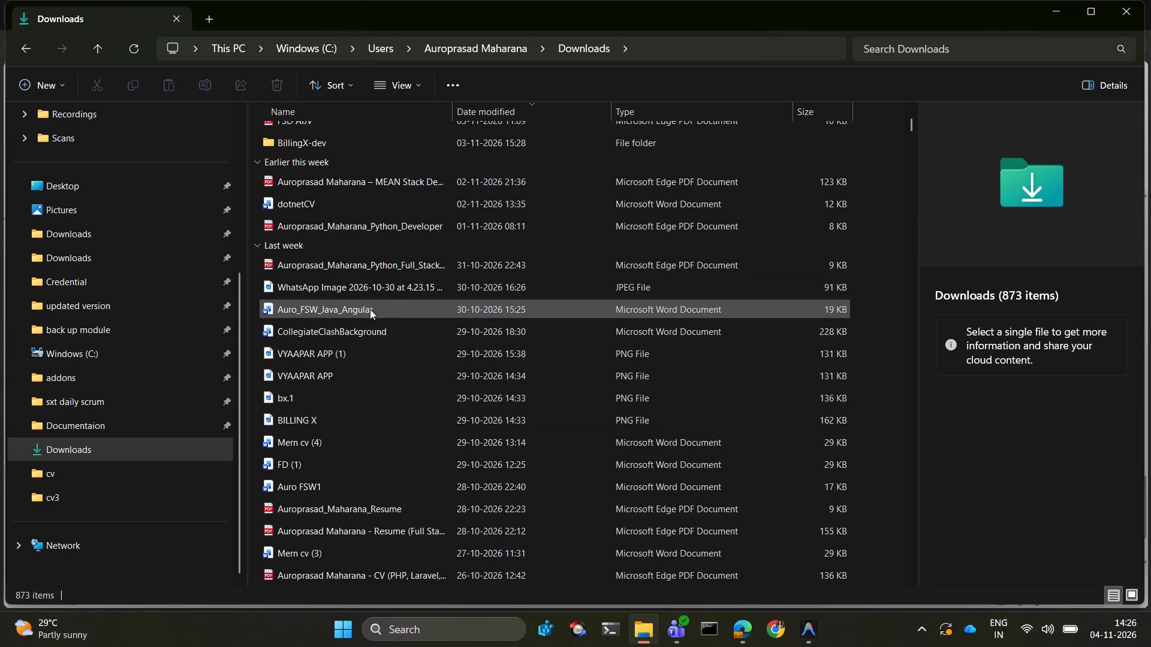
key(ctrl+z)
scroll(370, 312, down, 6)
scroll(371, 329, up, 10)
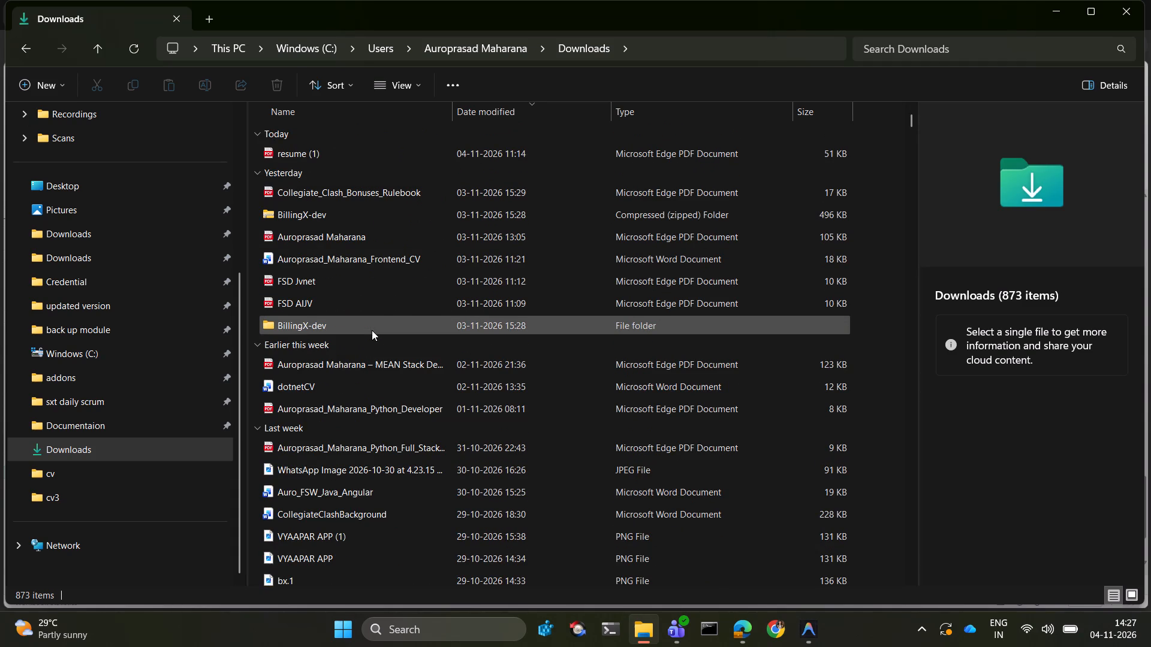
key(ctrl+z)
Delete the six image files from sujit_5cm_cropped (1) through sujit 5cm in Downloads, keeping Colligiateclashbg1.
scroll(372, 330, down, 7)
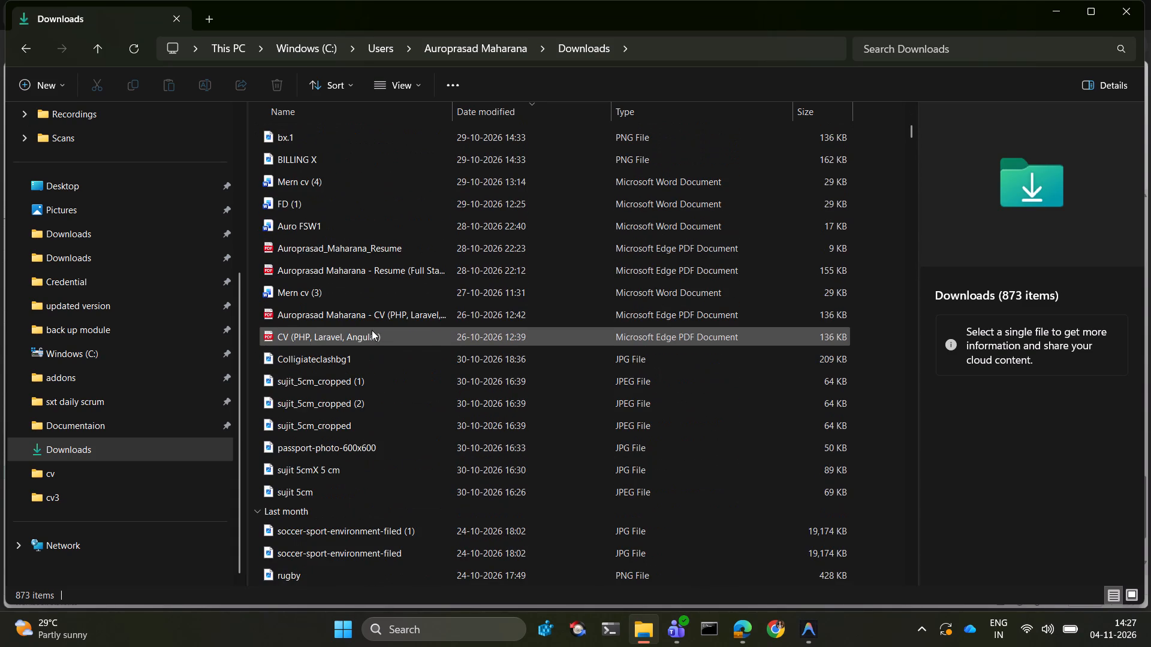
scroll(356, 365, down, 2)
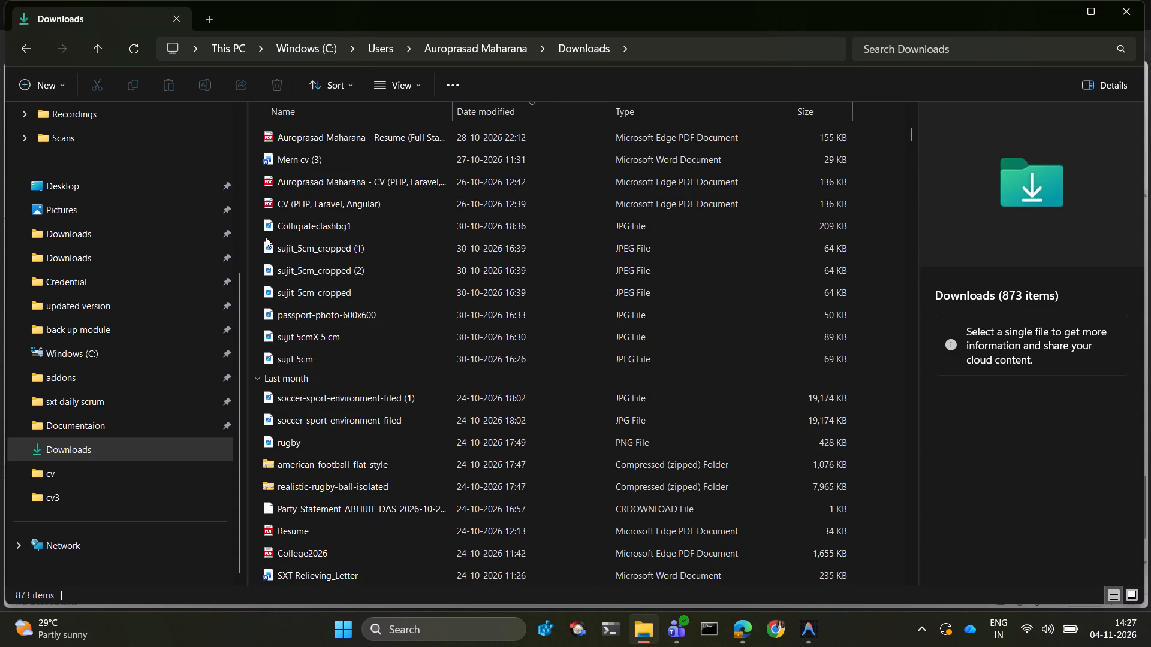
drag(260, 238, 328, 354)
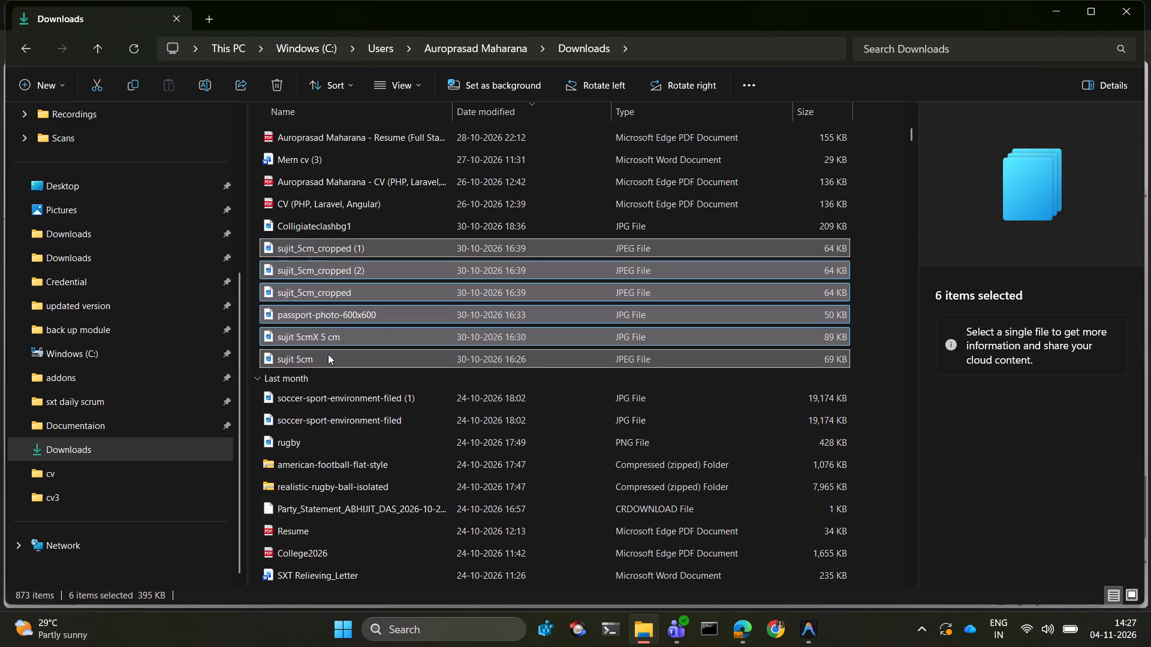
click(275, 84)
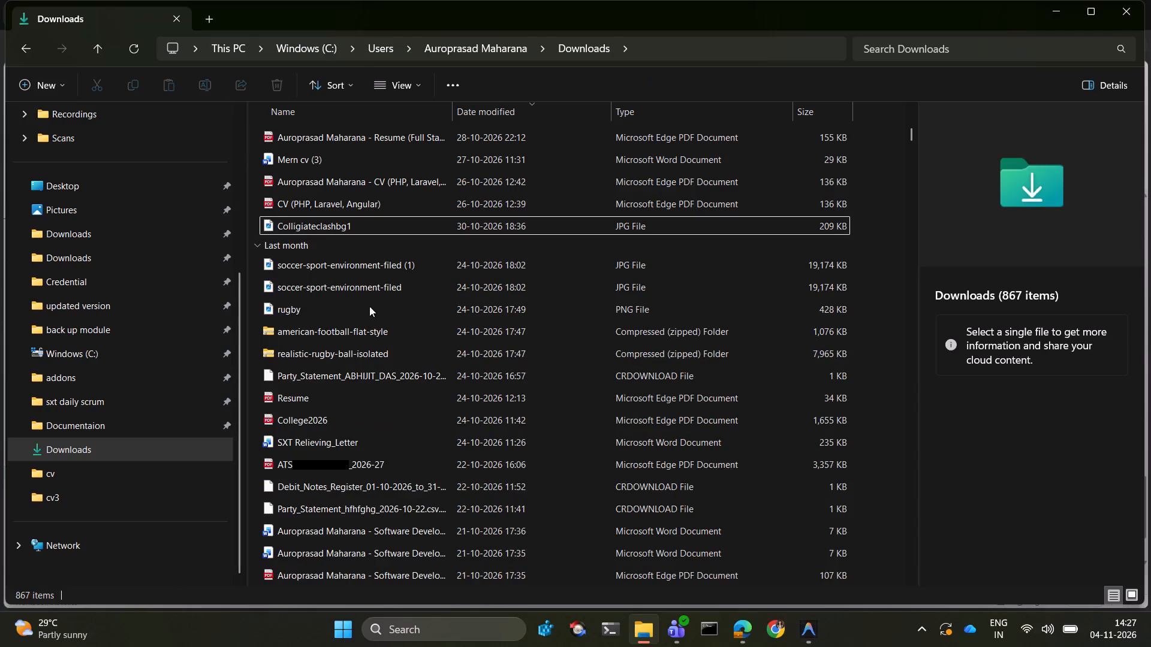
Look through the remaining files in Downloads, return to the top of the list and put the window away.
scroll(369, 326, down, 2)
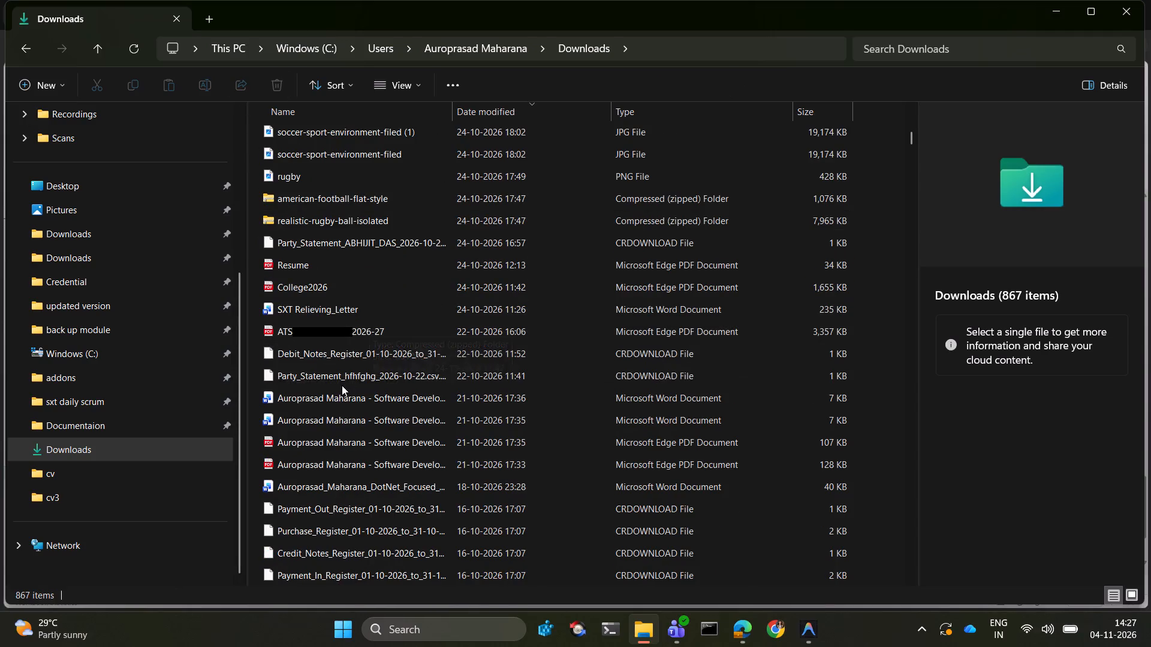
scroll(342, 385, down, 6)
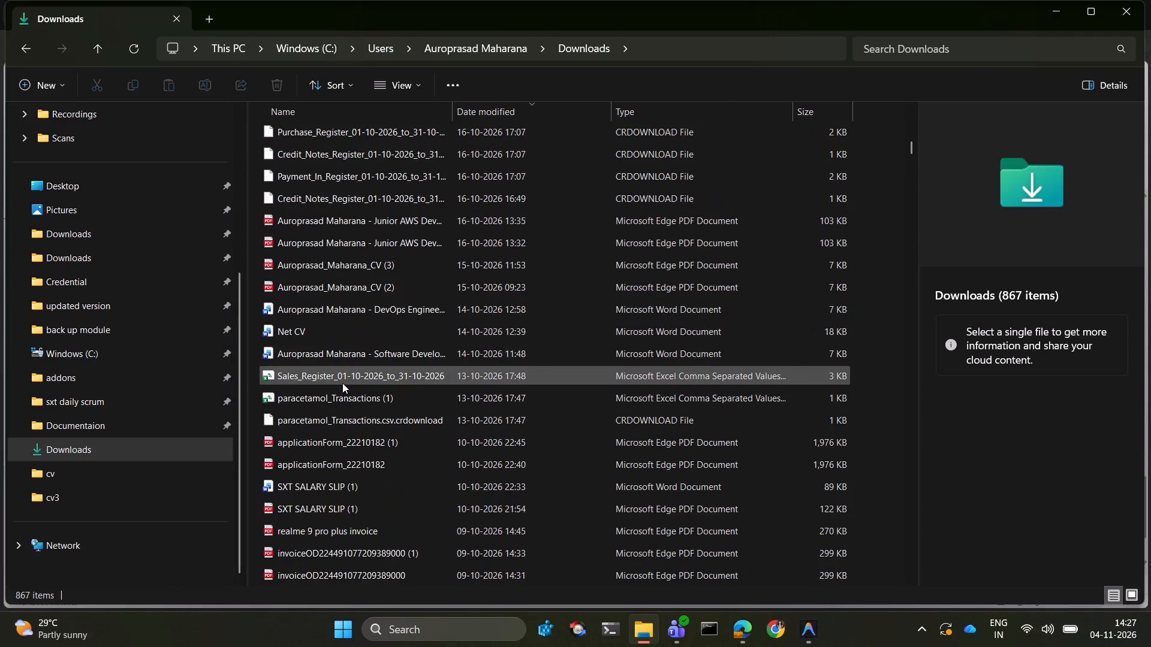
scroll(342, 383, down, 7)
scroll(342, 381, up, 3)
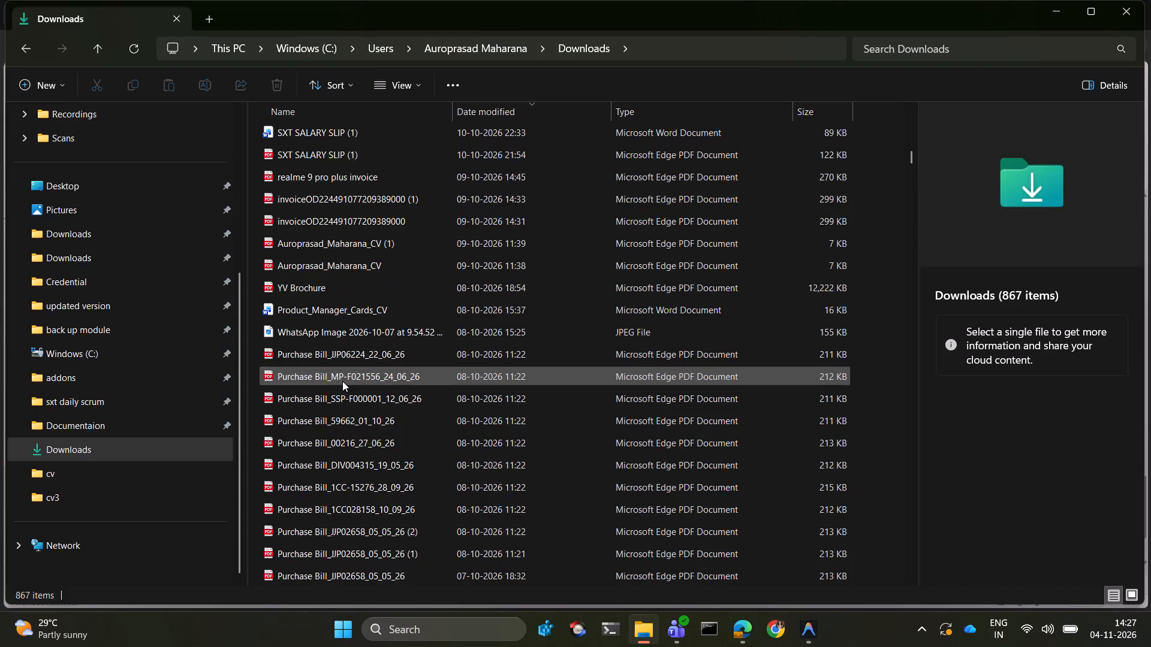
scroll(343, 380, up, 15)
scroll(344, 380, down, 3)
scroll(344, 380, up, 7)
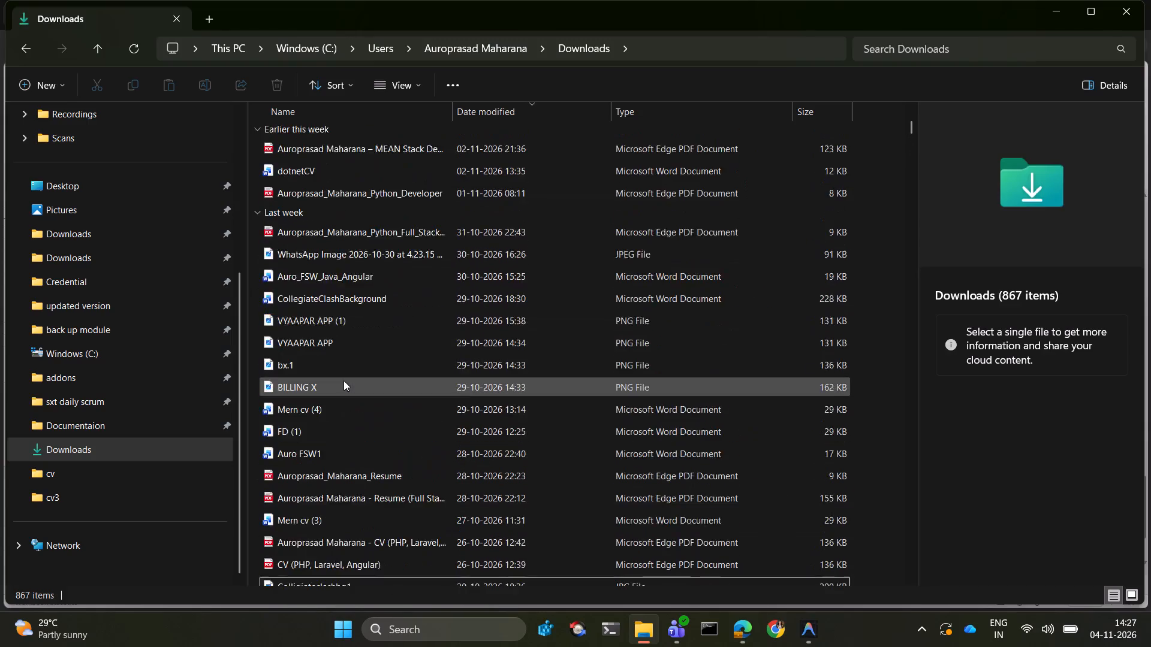
scroll(344, 380, up, 16)
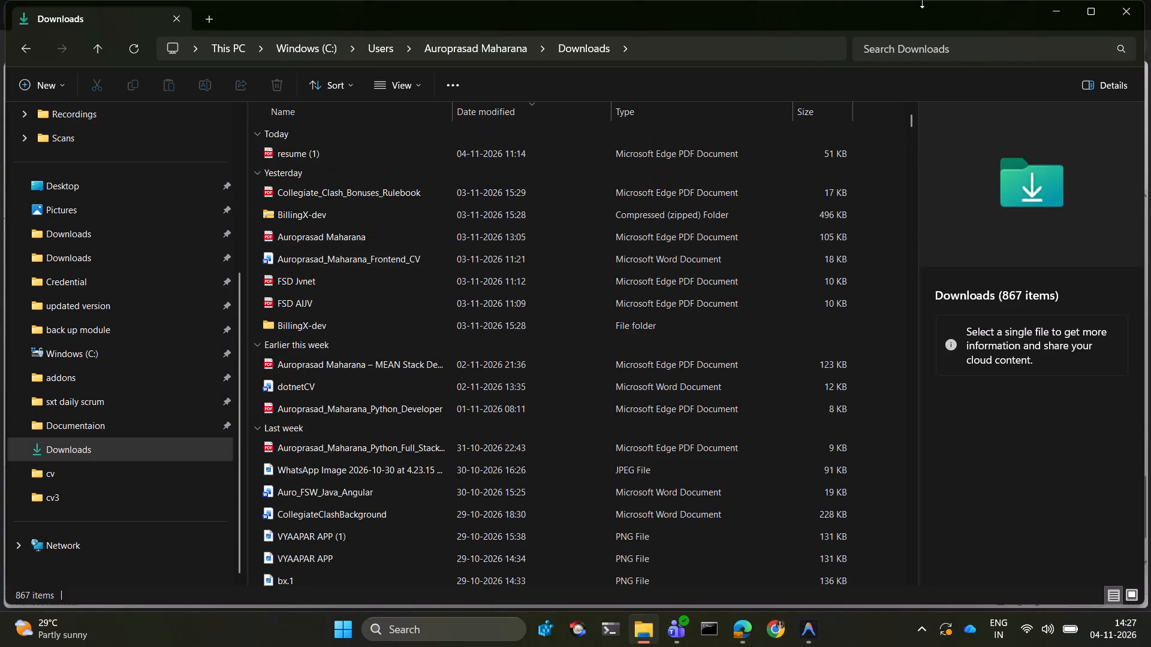
click(1053, 0)
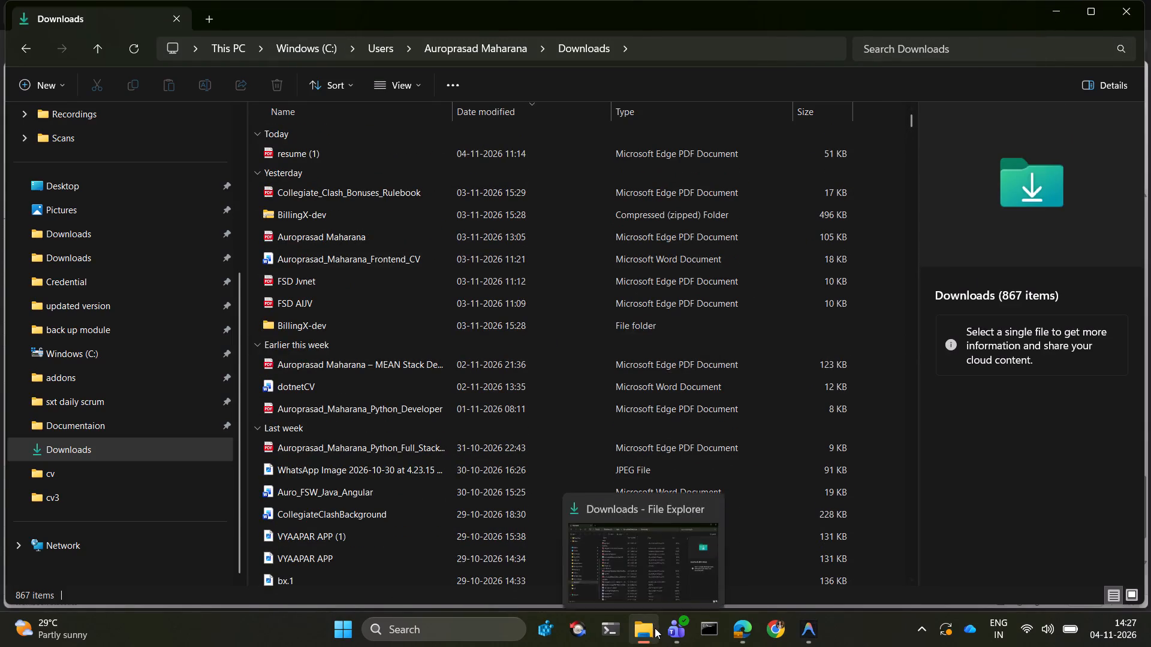
Delete the eleven consecutive WhatsApp Image 2026-09-30 JPEG files, 11.45.13 AM (1) through 11.41.58, from the Earlier this year group in Downloads.
scroll(293, 551, down, 2)
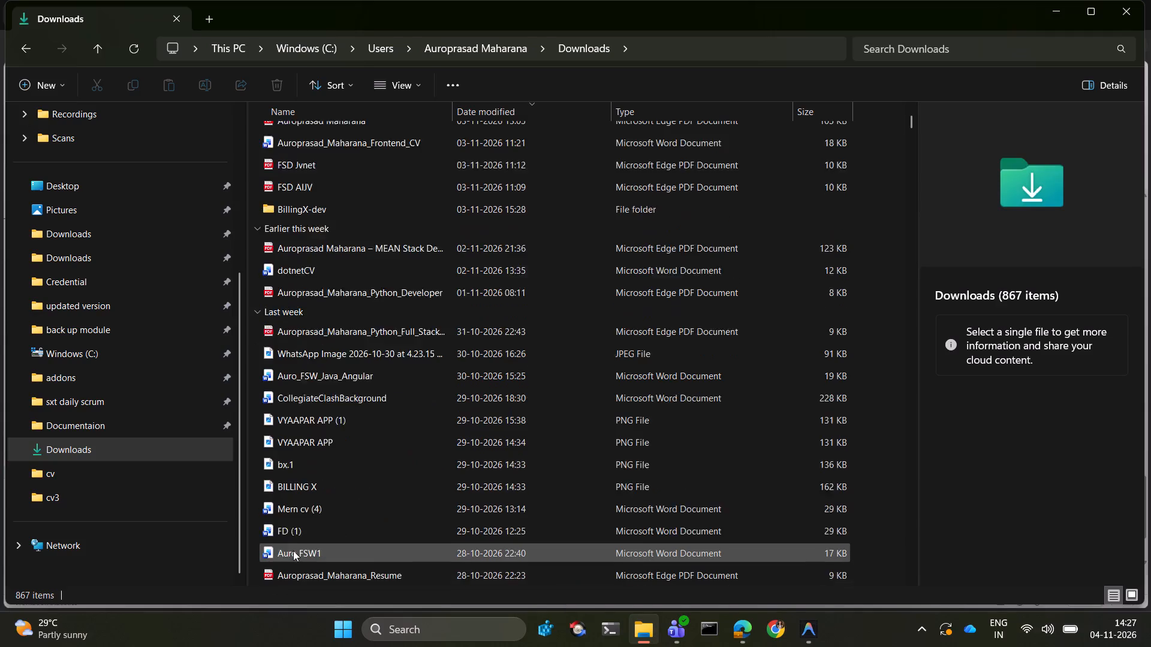
scroll(293, 551, down, 10)
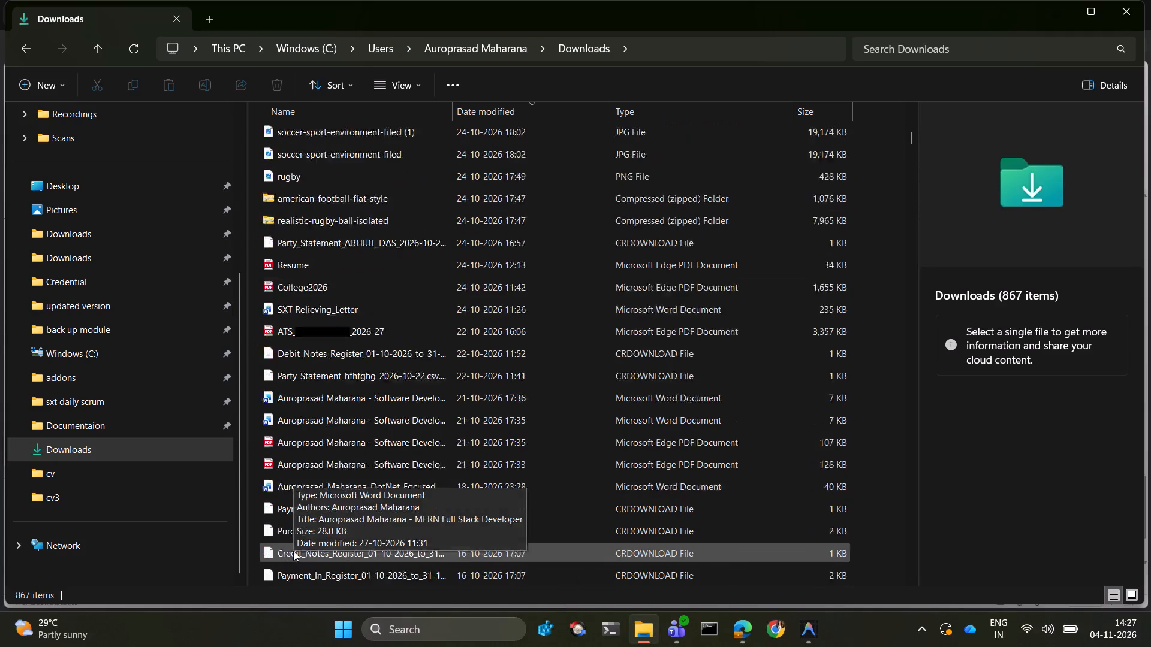
scroll(293, 551, down, 10)
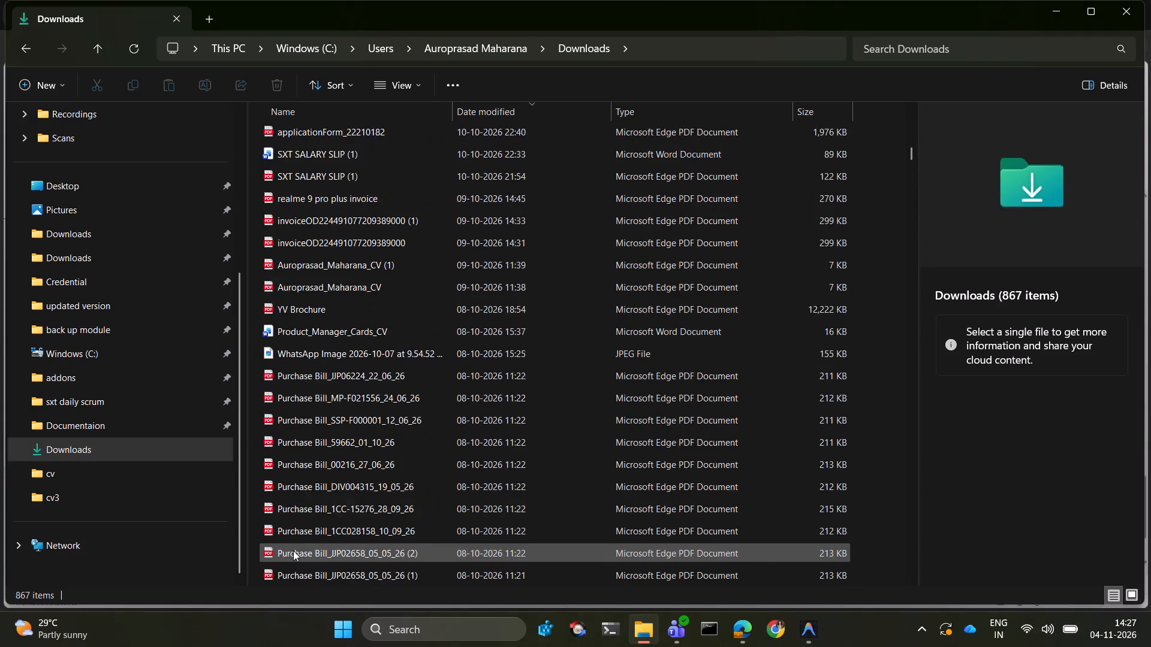
scroll(293, 551, down, 17)
click(315, 394)
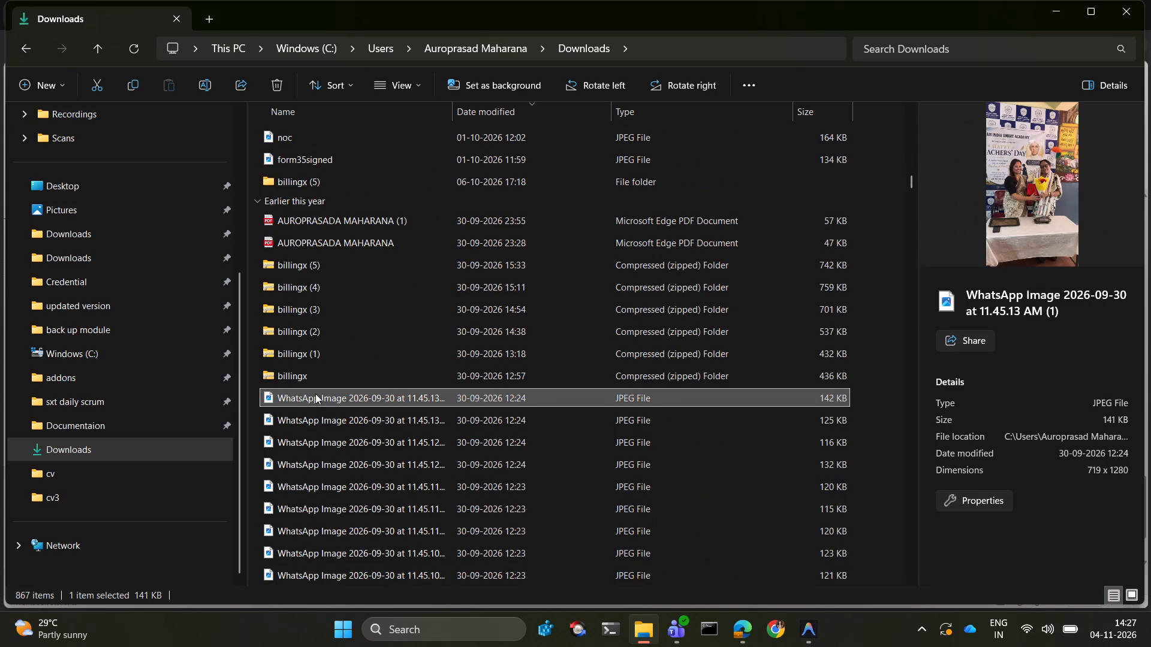
click(315, 410)
scroll(307, 439, down, 5)
scroll(307, 441, up, 2)
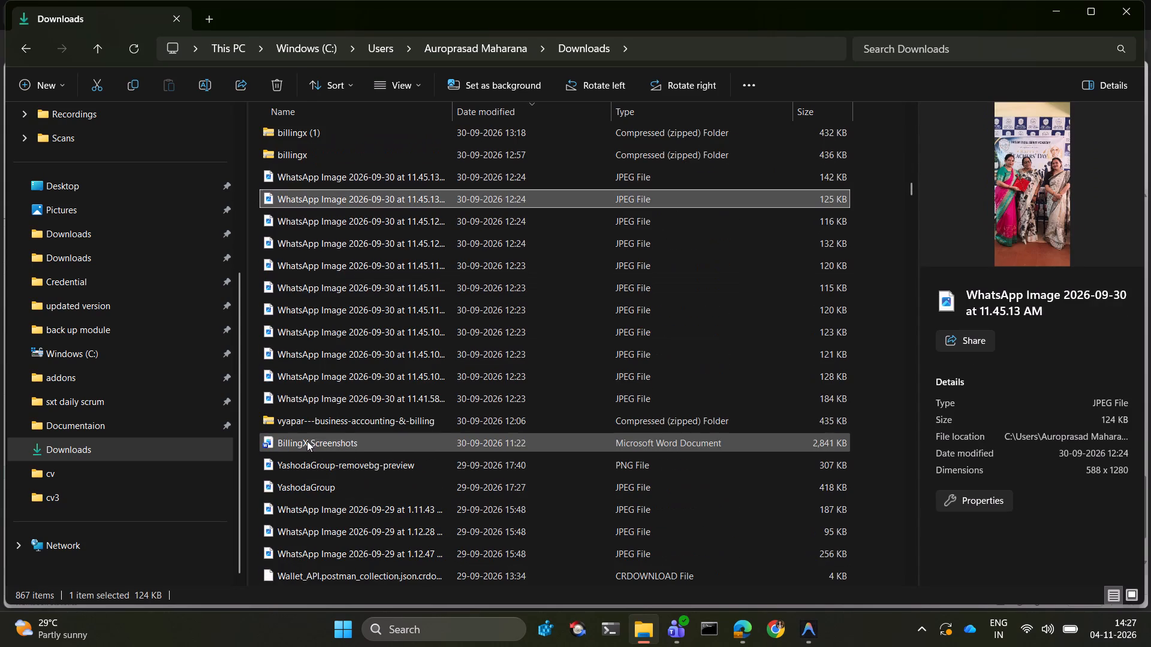
drag(254, 169, 414, 409)
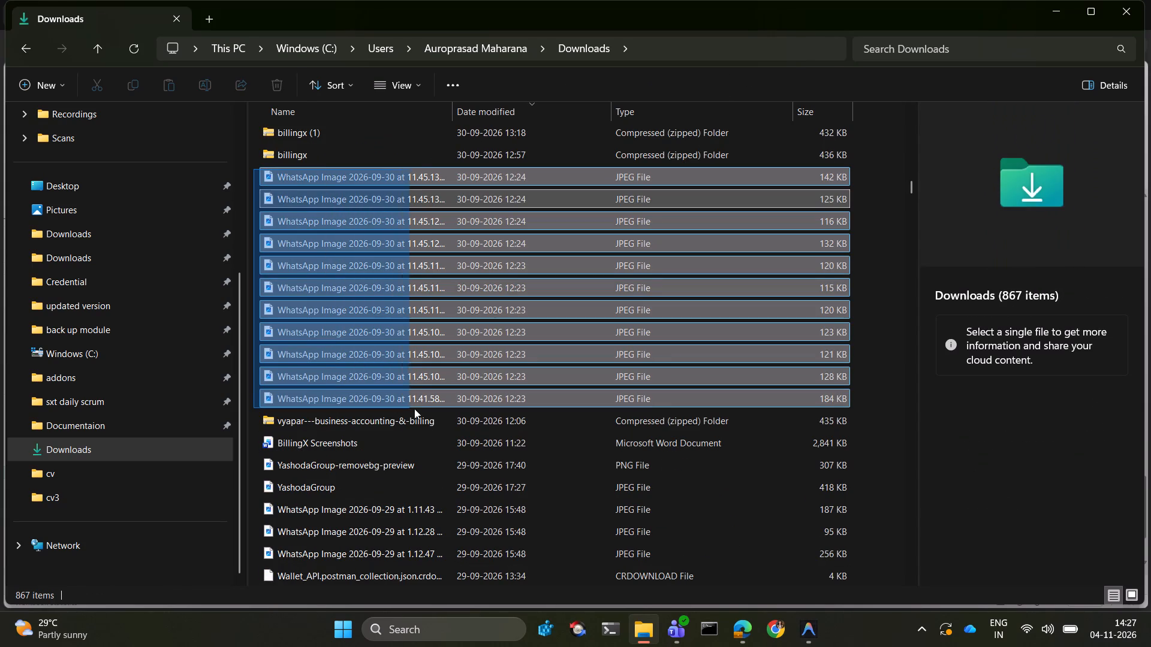
drag(414, 409, 429, 404)
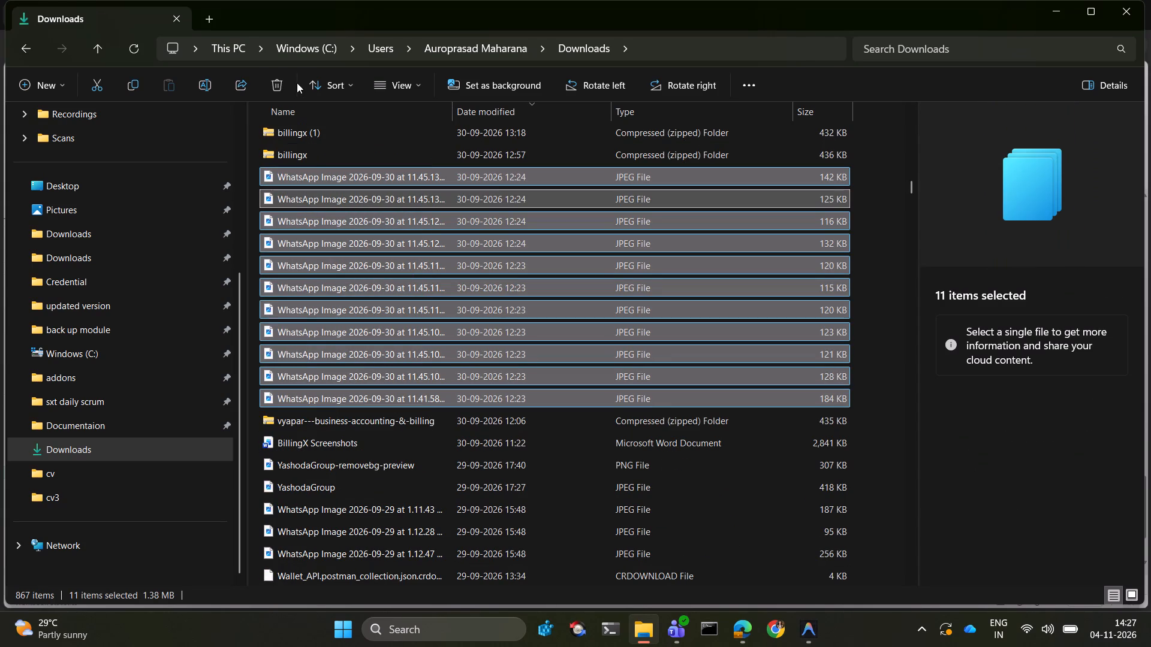
click(267, 73)
Look through the older files in Downloads and preview the WhatsApp Image 2026-09-10 JPEG files one by one.
scroll(493, 460, down, 2)
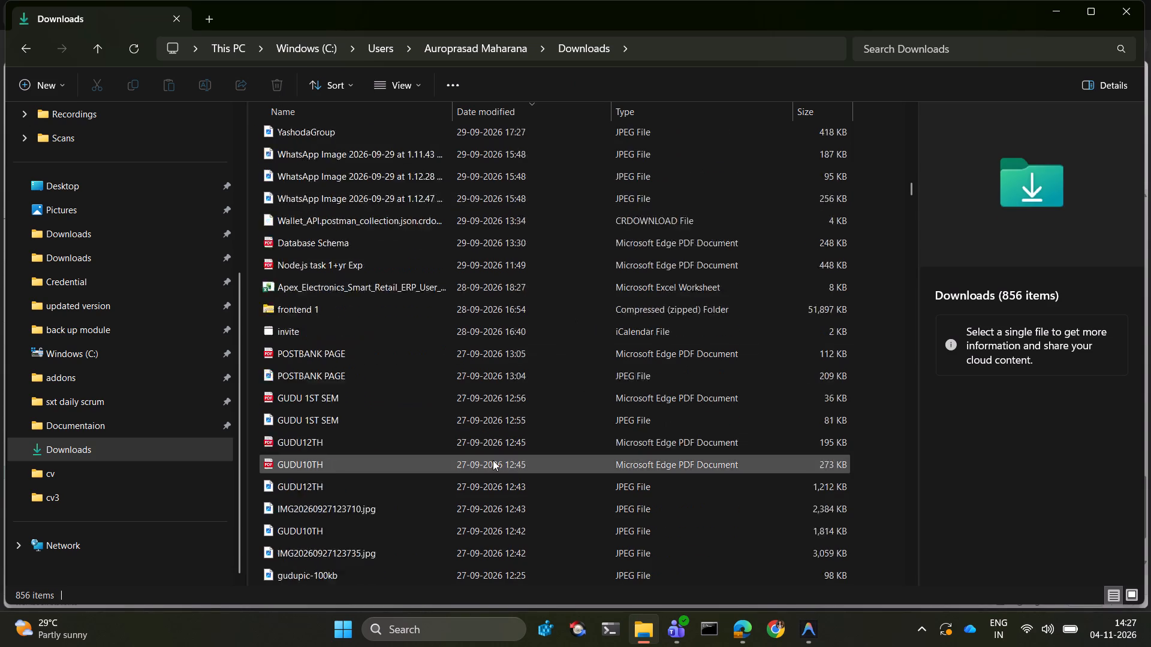
scroll(493, 460, down, 9)
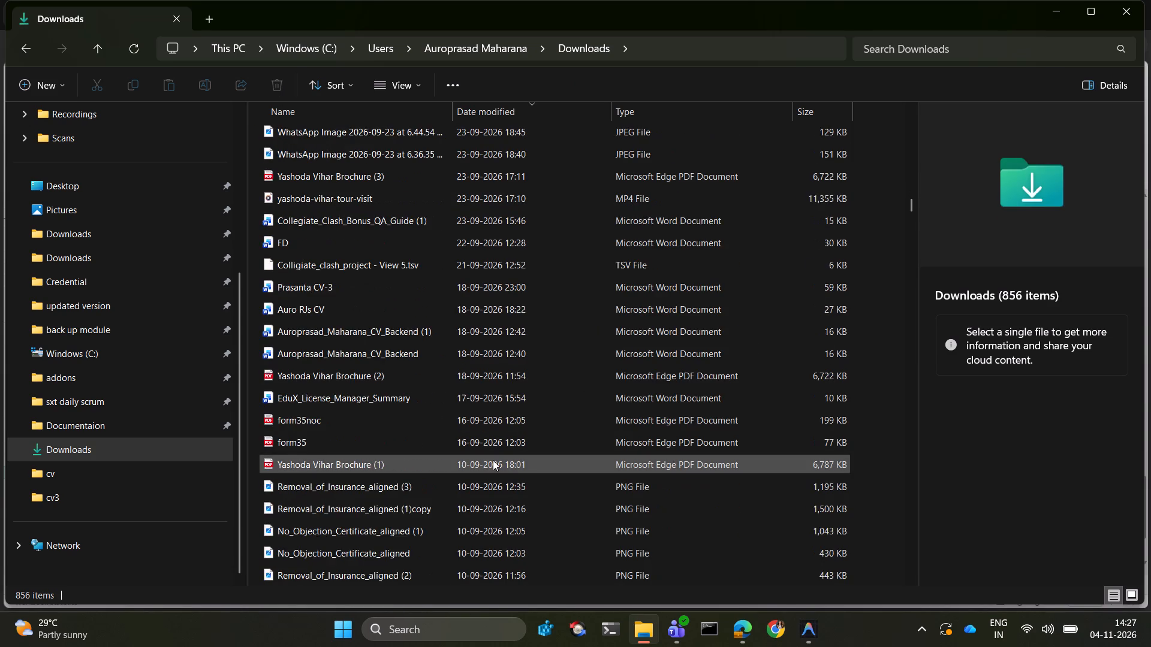
scroll(493, 460, down, 6)
click(264, 305)
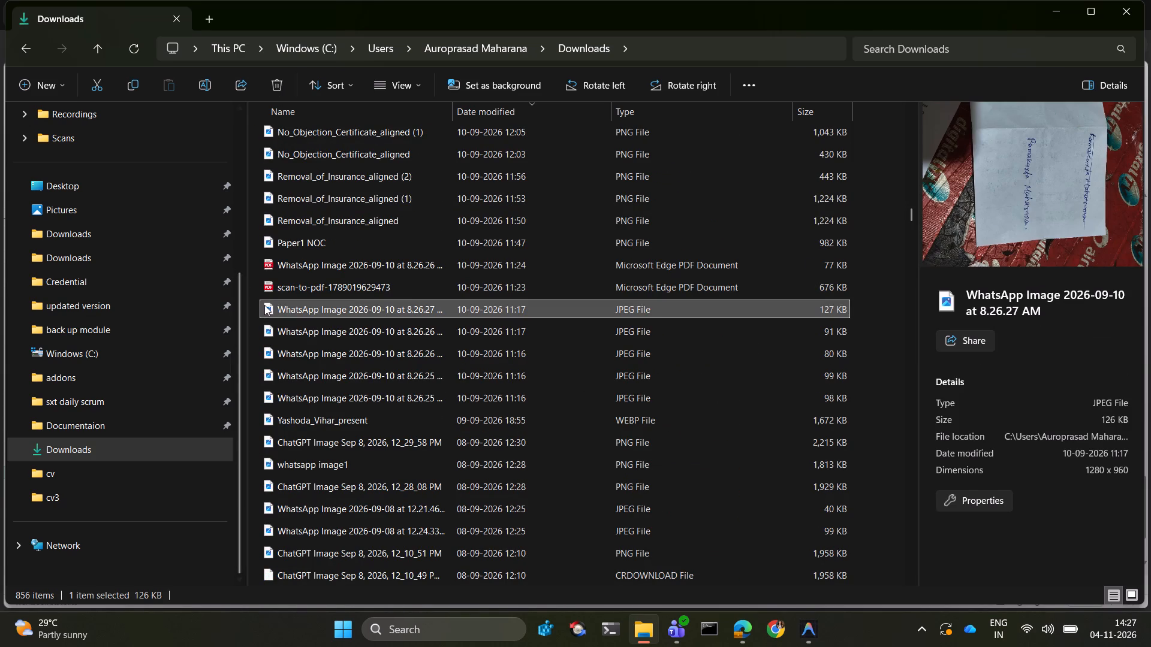
click(286, 366)
click(300, 335)
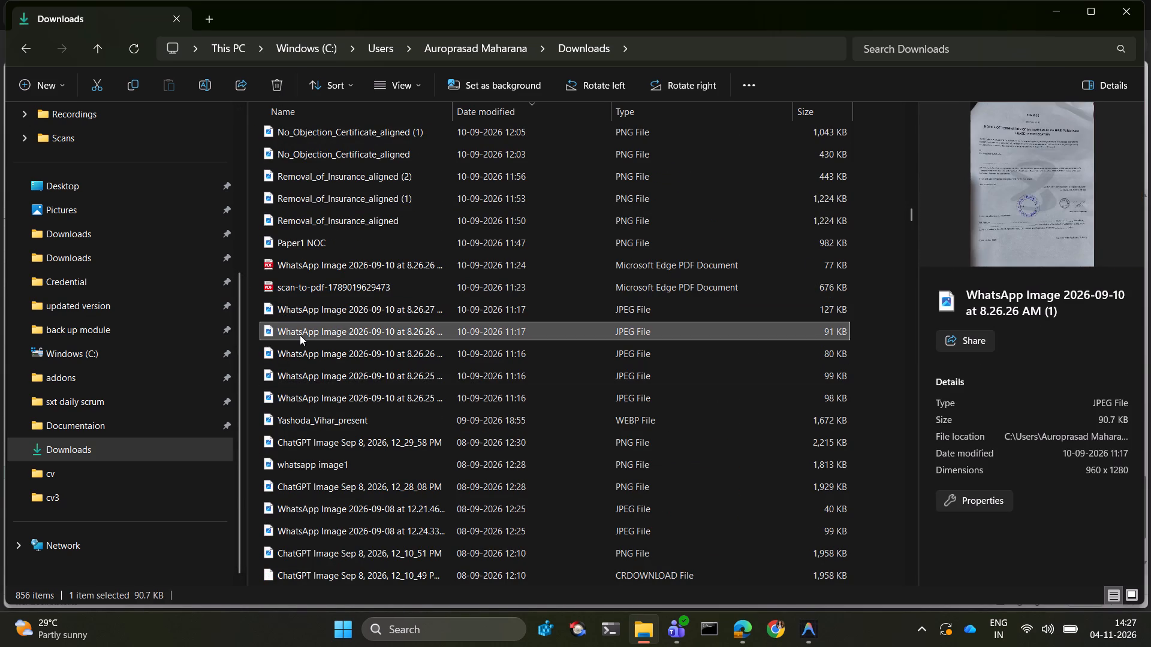
click(297, 358)
click(297, 385)
click(303, 407)
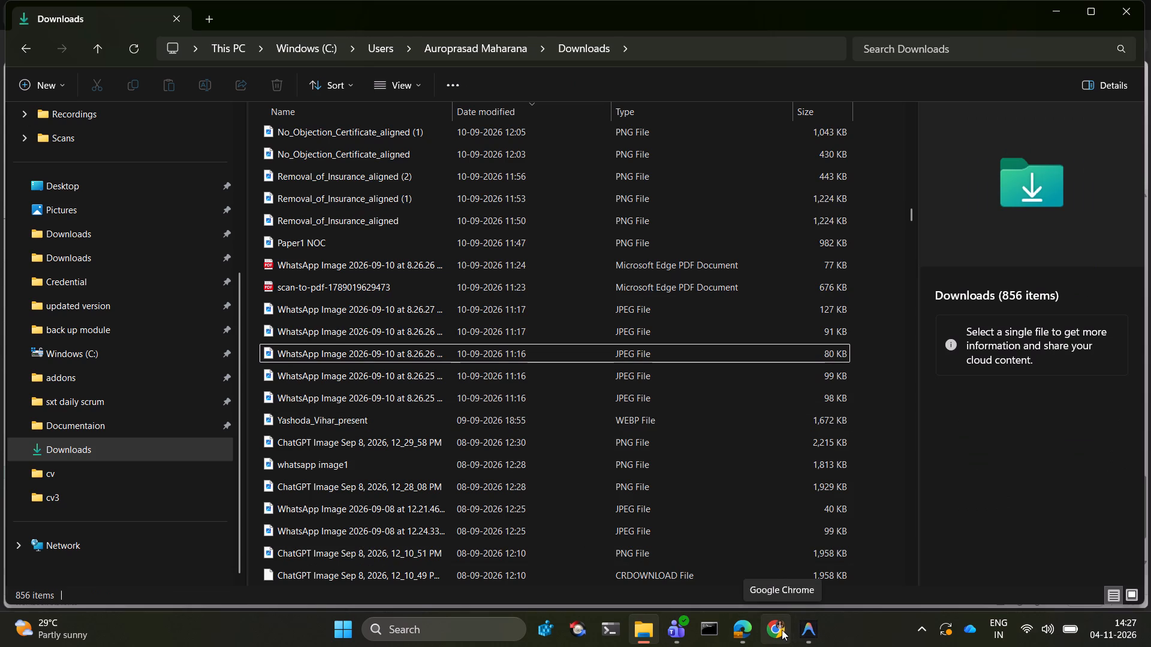
Switch to Microsoft Edge and review the General Settings of the BillingX app.
click(730, 549)
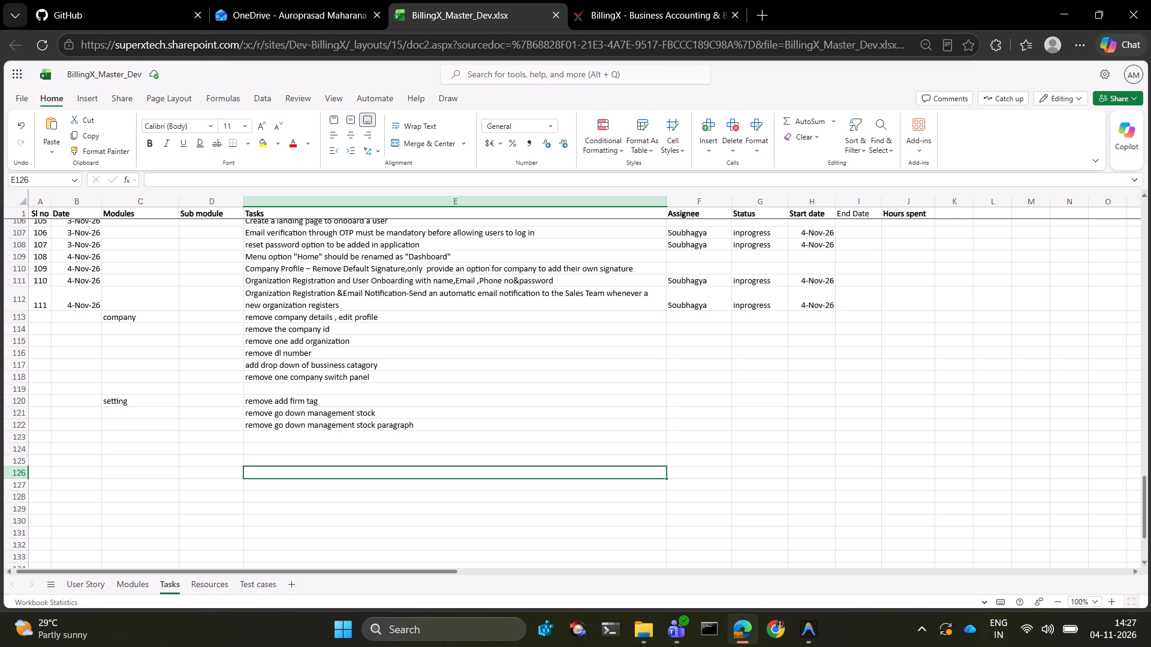
click(631, 0)
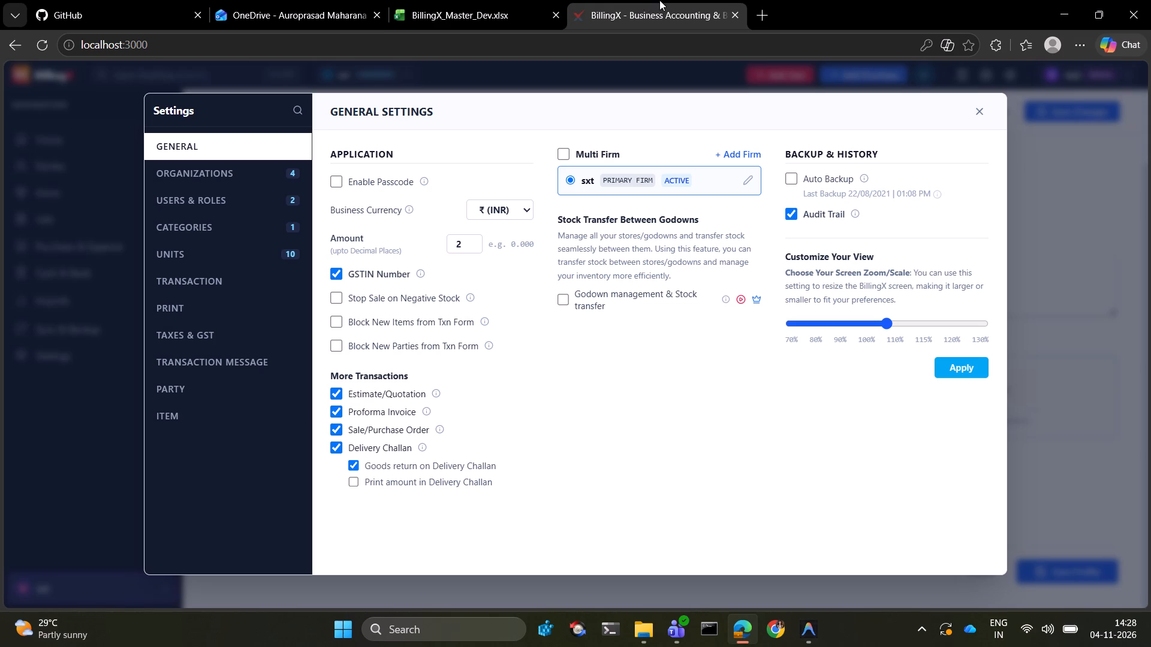
Return to the BillingX_Master_Dev workbook and select the empty Tasks cell E123 beneath the setting entries.
click(468, 0)
click(282, 436)
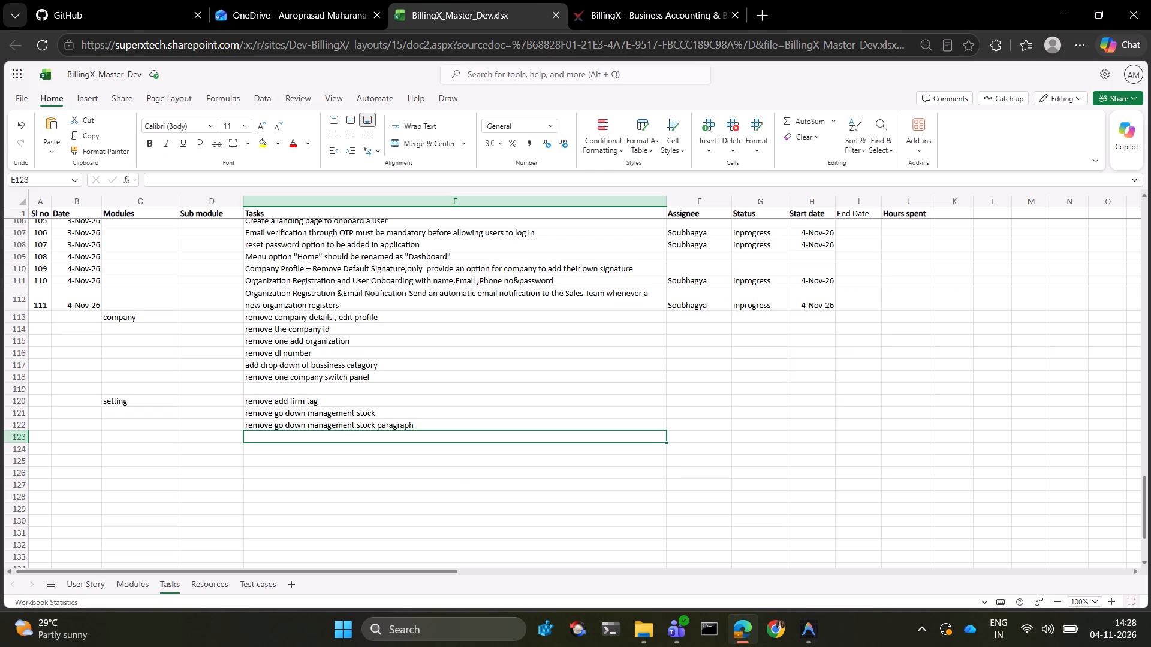
Enter the task "remove customize your view" in cell E123 of the BillingX_Master_Dev Tasks sheet.
text(remove customix)
key(BackSpace)
text(ze you)
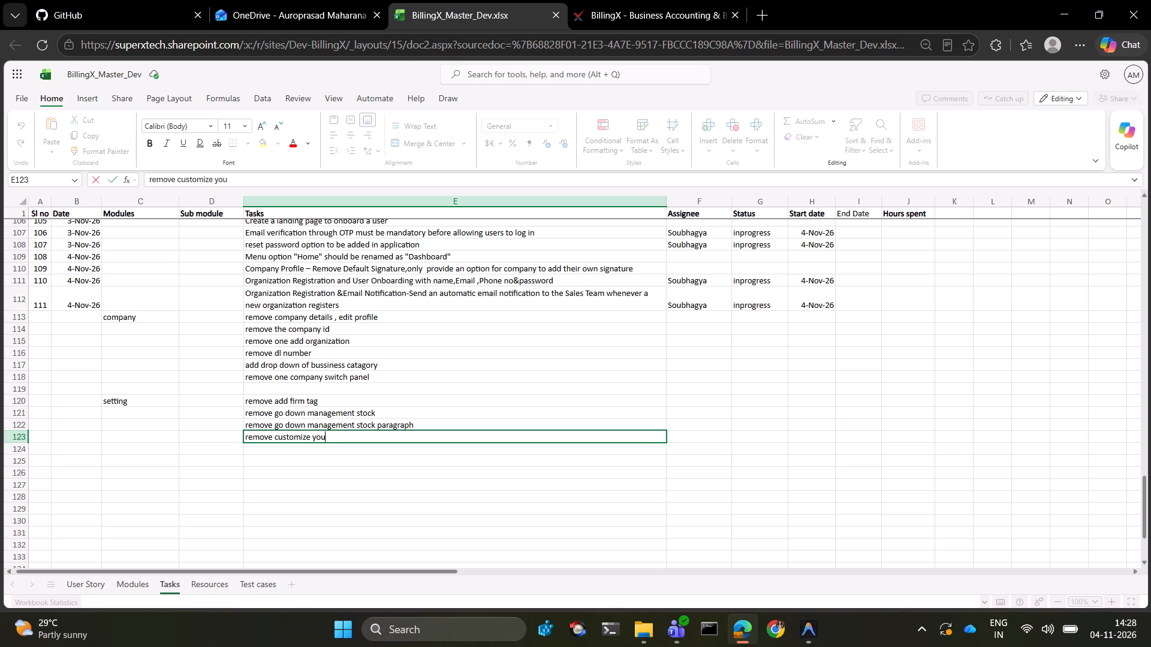
text(r view)
Switch to the BillingX page and examine the General and Organizations settings, going through all the organization cards.
click(679, 0)
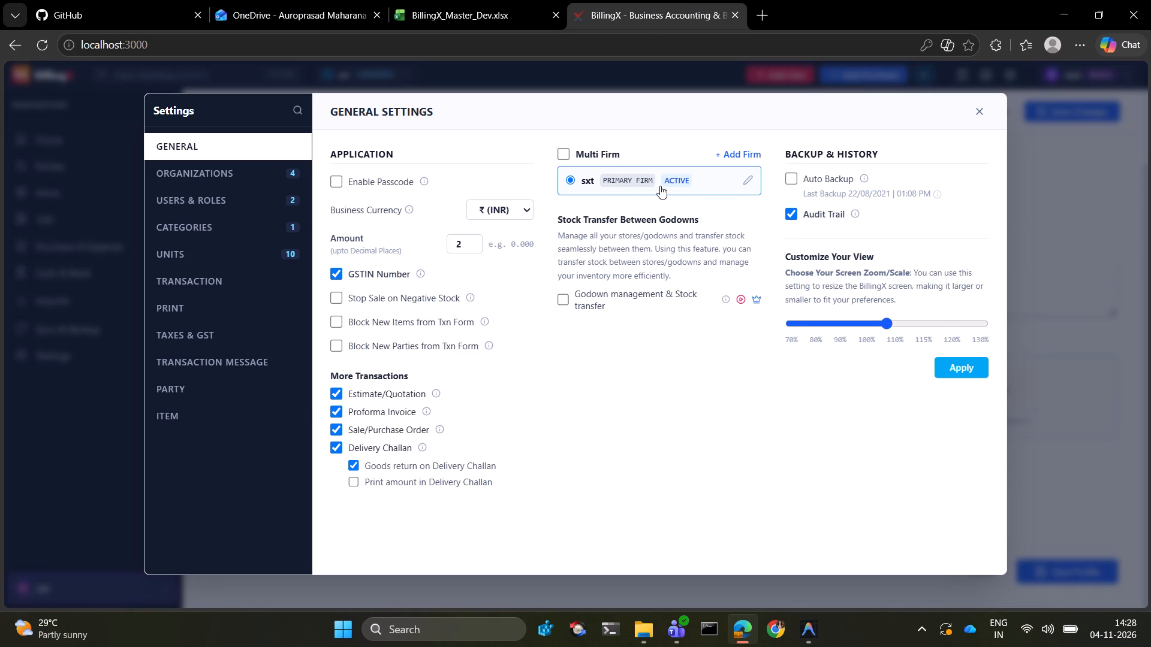
scroll(659, 188, up, 1)
click(219, 381)
click(209, 174)
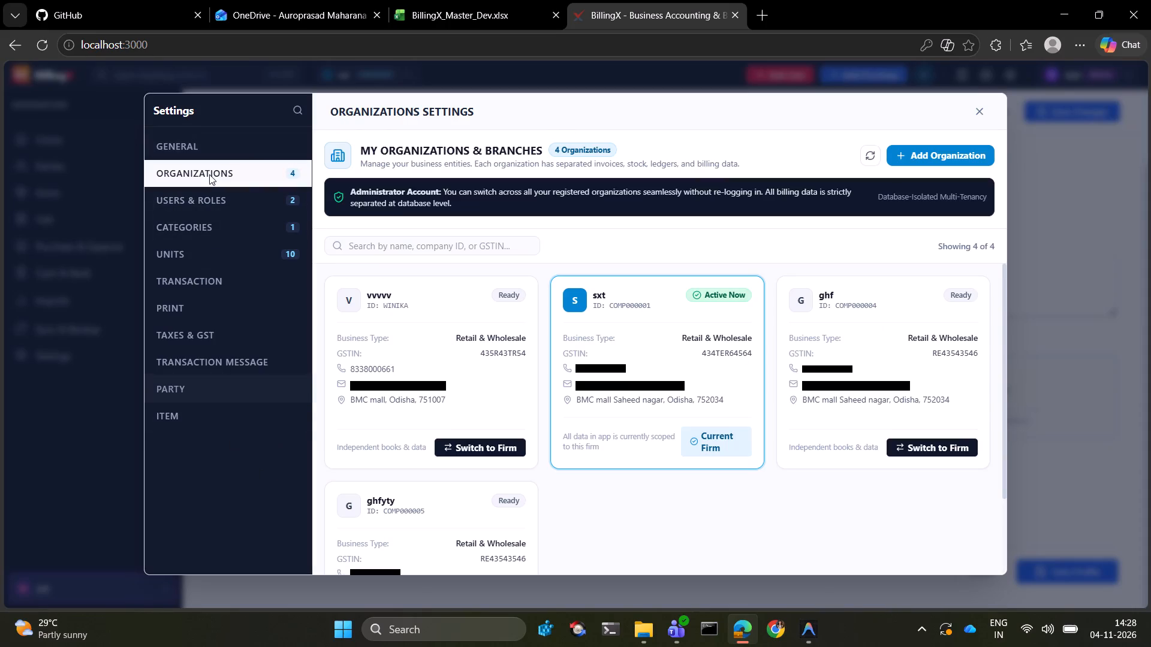
scroll(620, 377, down, 1)
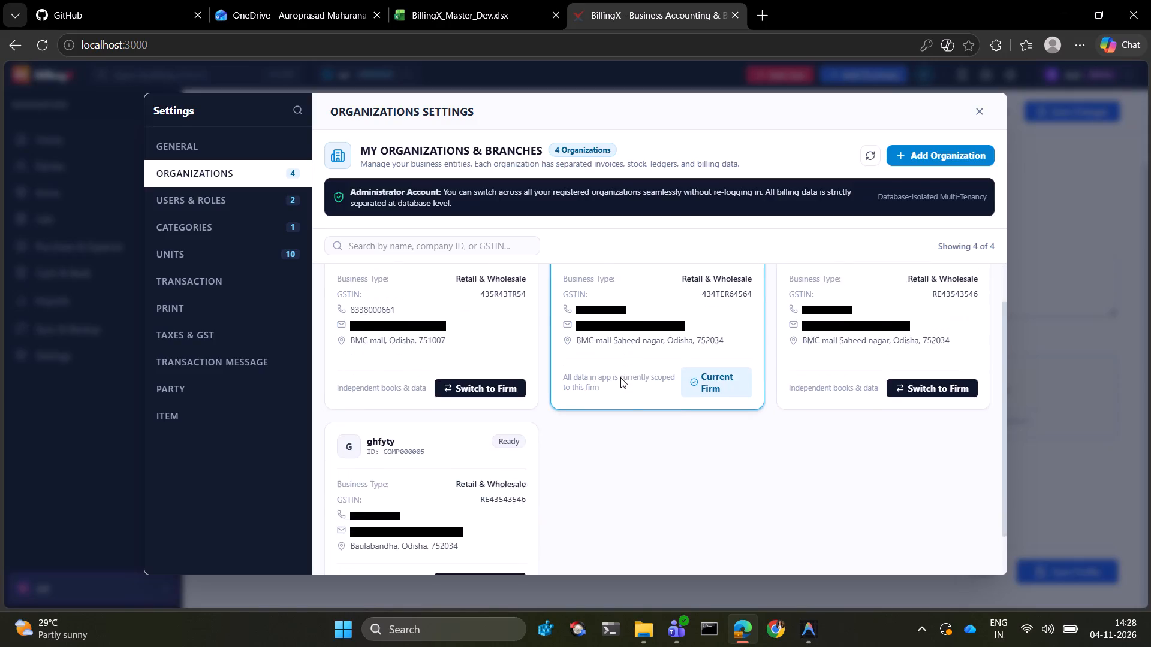
scroll(620, 377, down, 2)
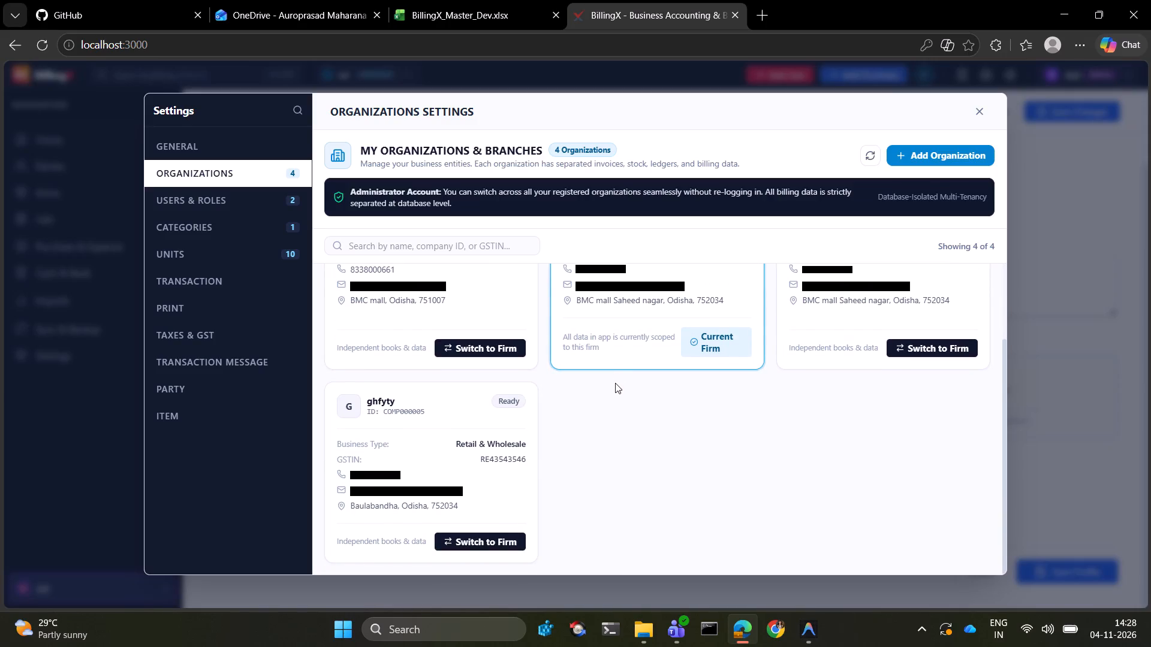
scroll(614, 362, up, 3)
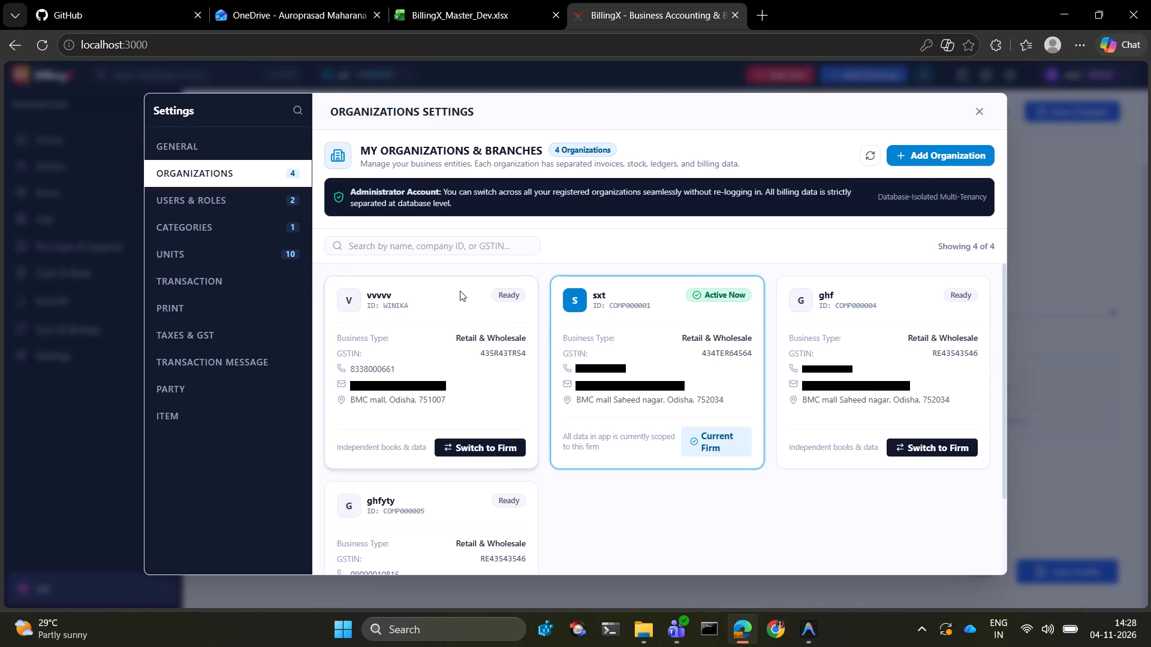
Examine the remaining settings sections from Users & Roles to Item, and return to the Organizations settings.
click(207, 201)
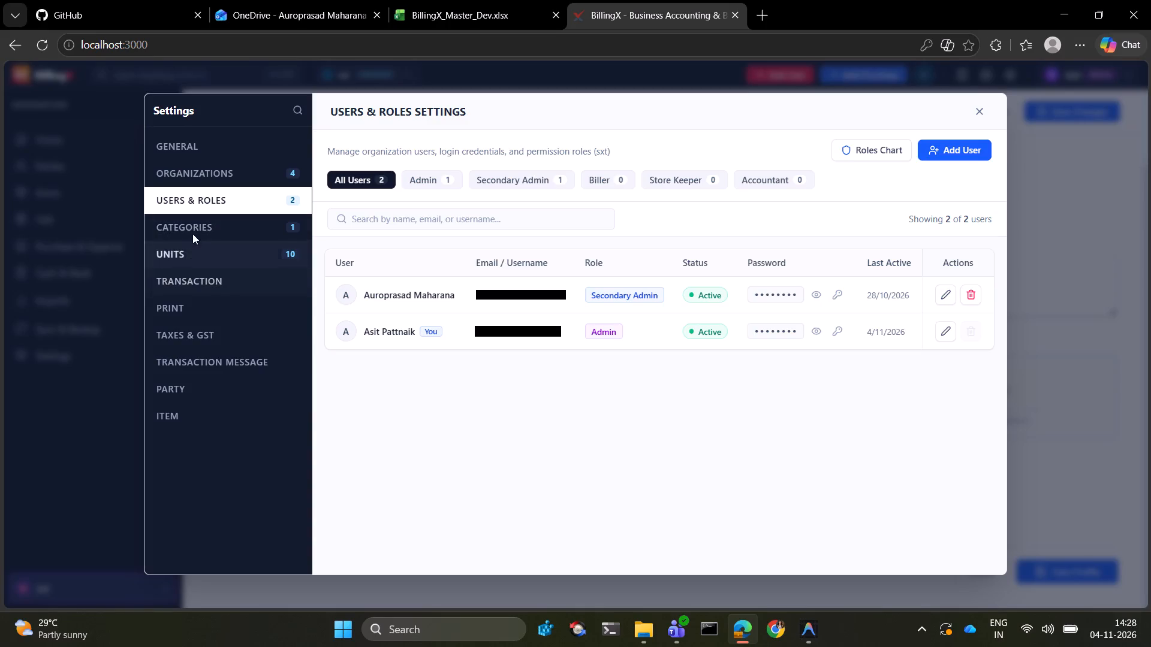
click(194, 228)
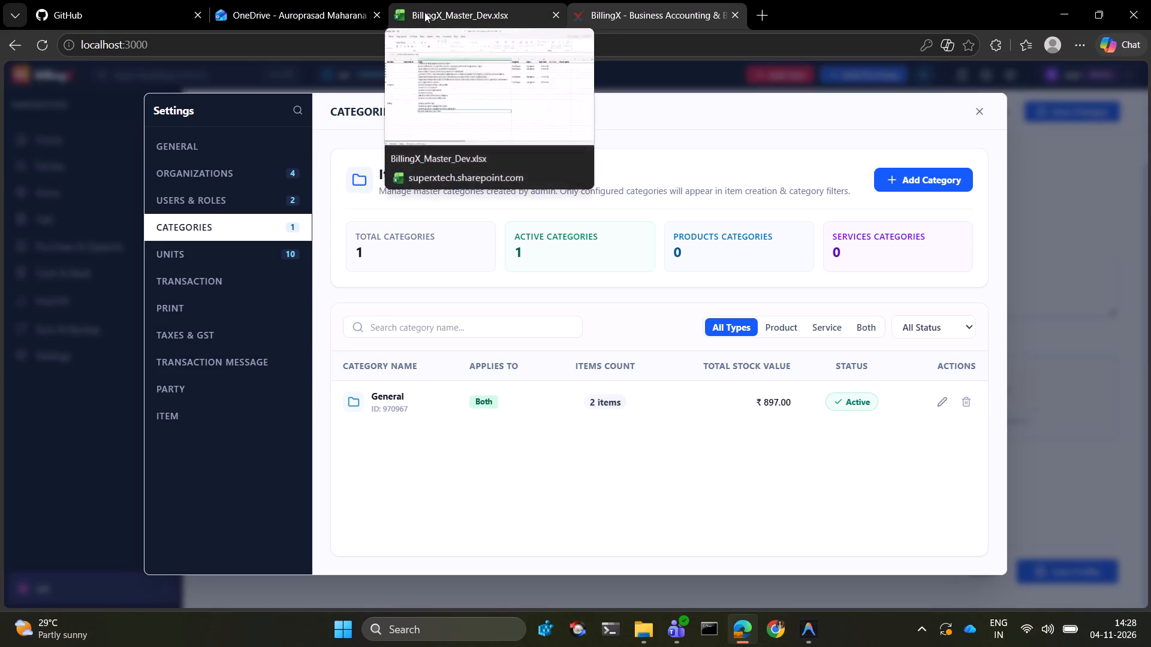
click(224, 191)
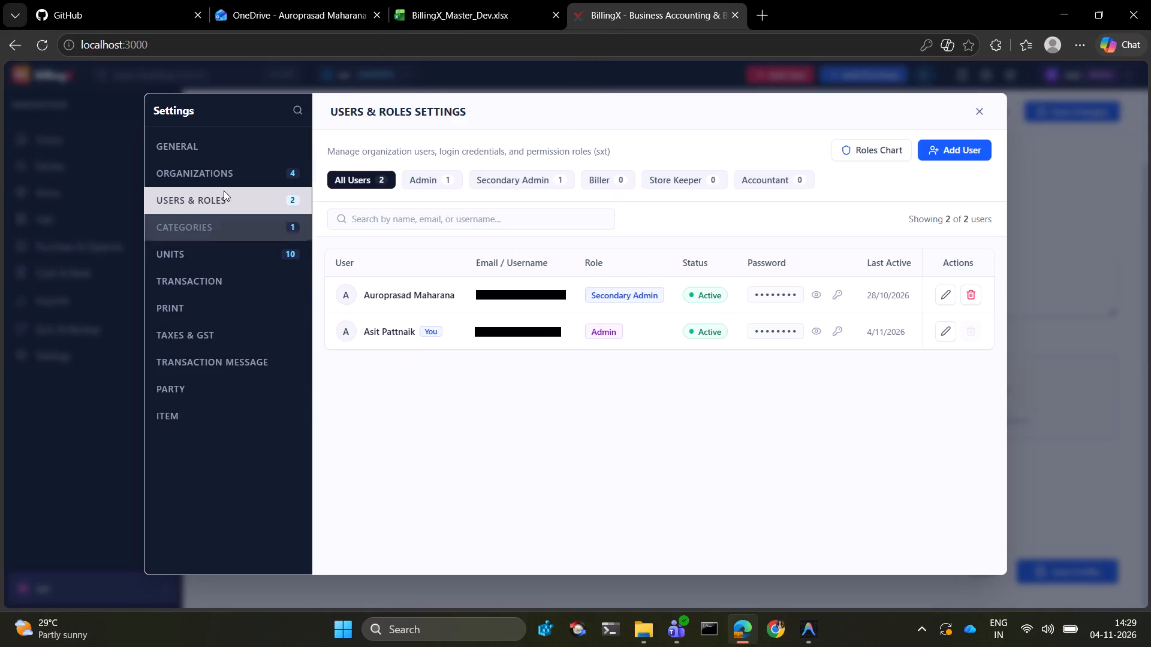
click(216, 223)
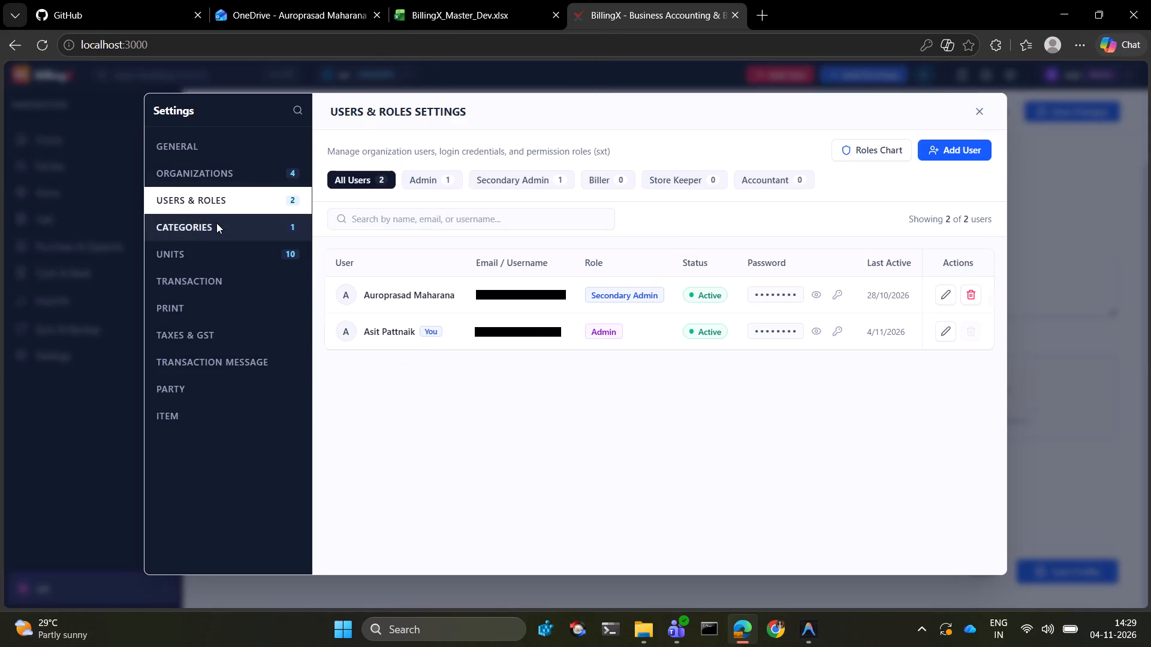
click(209, 255)
click(209, 283)
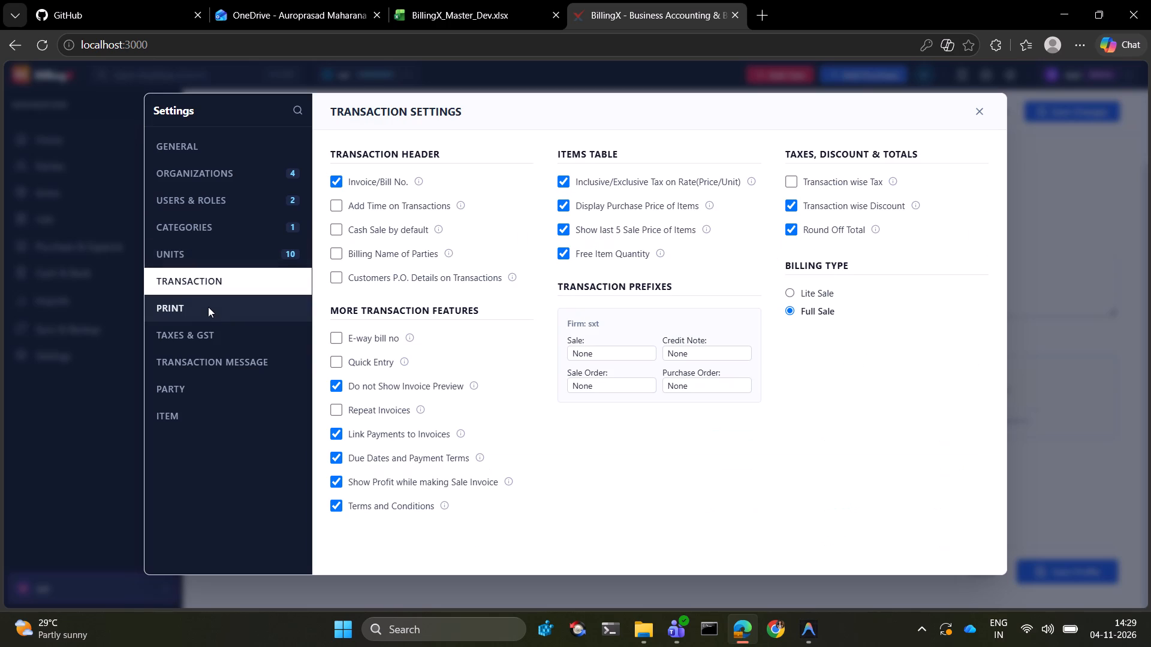
click(207, 309)
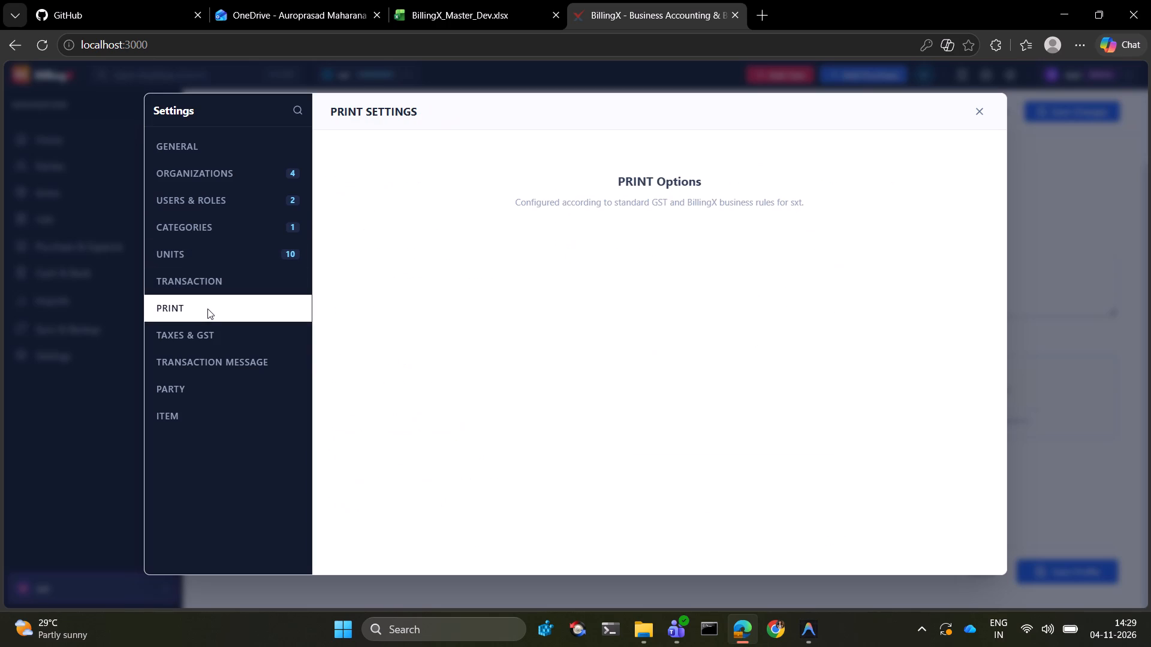
click(208, 325)
click(208, 353)
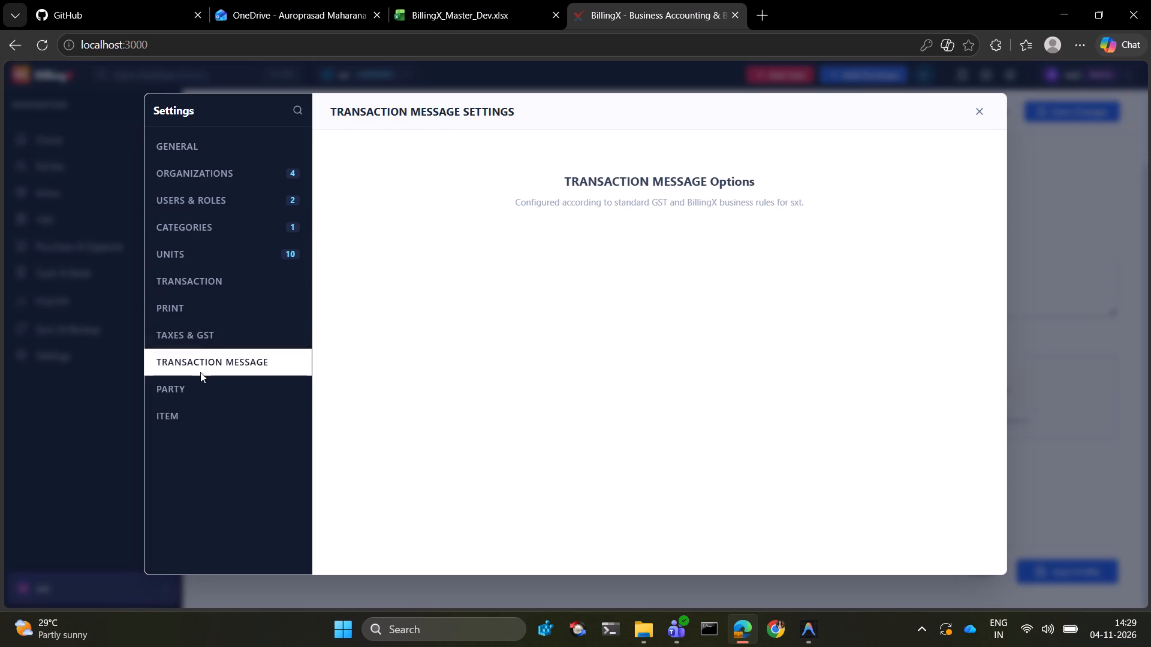
click(200, 373)
click(195, 385)
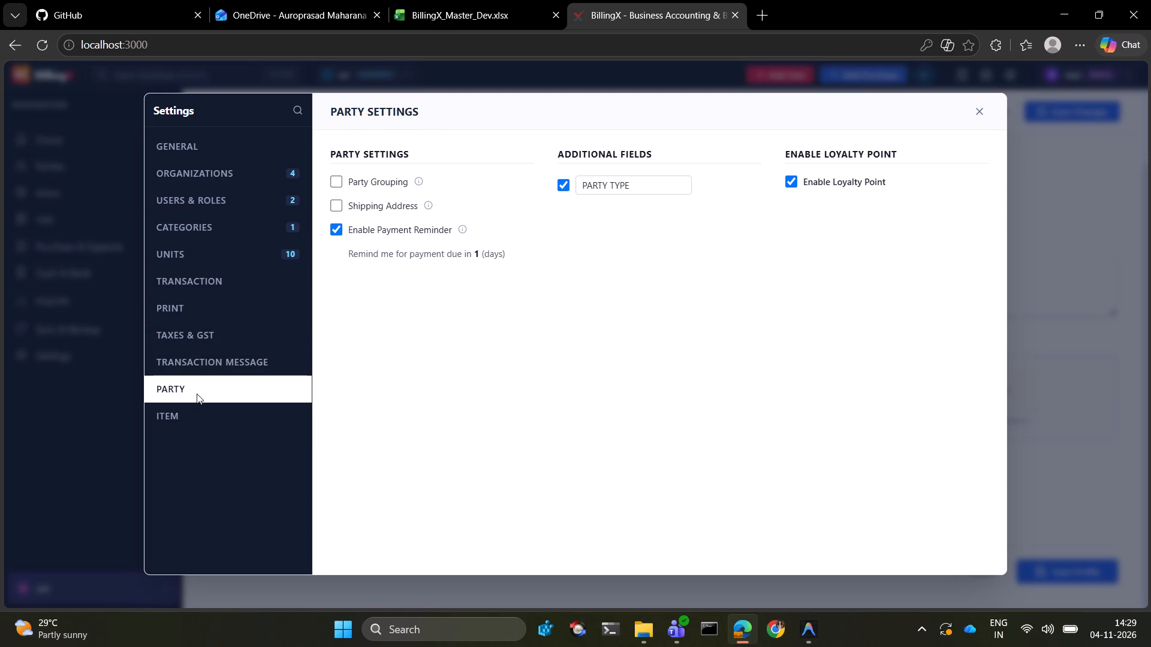
click(185, 415)
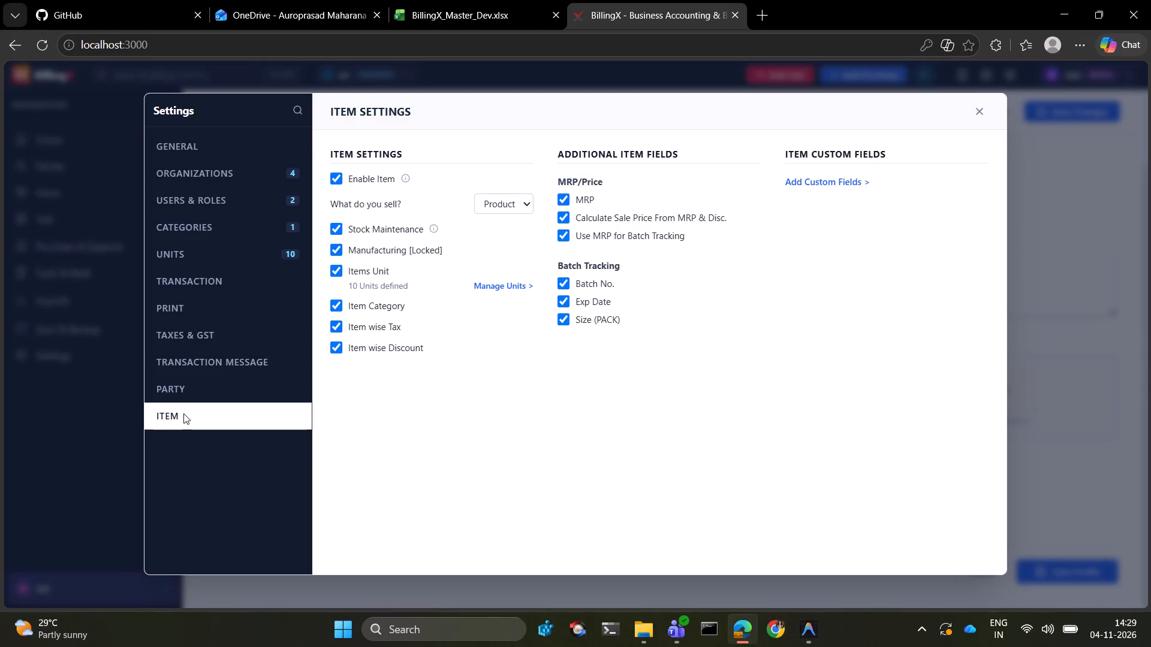
click(217, 270)
click(222, 252)
click(224, 162)
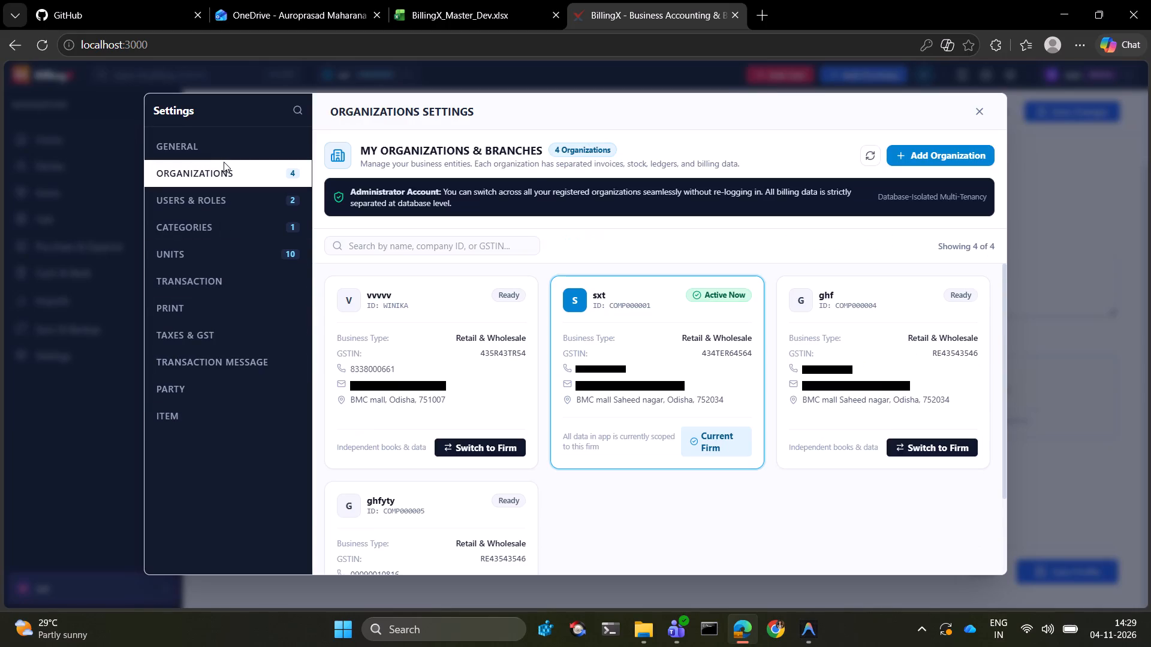
Enter the task "remove all sub tag from each menu" in cell E124 of the BillingX_Master_Dev Tasks sheet.
click(472, 0)
click(278, 449)
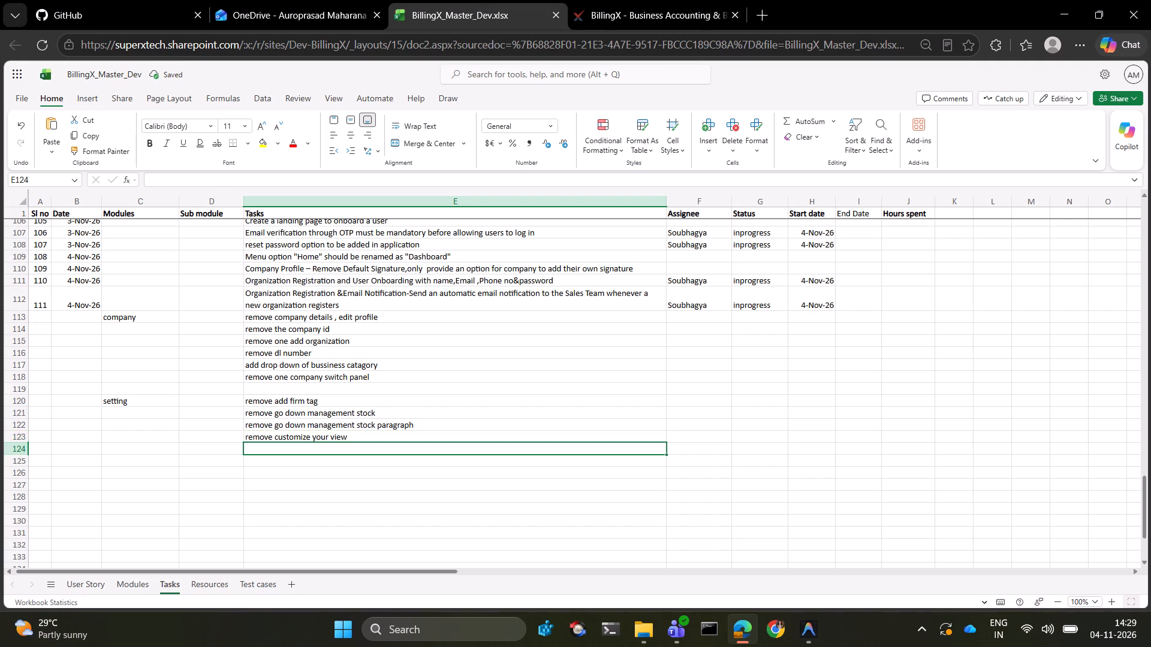
text(remove all sub ta)
text(g)
key(space)
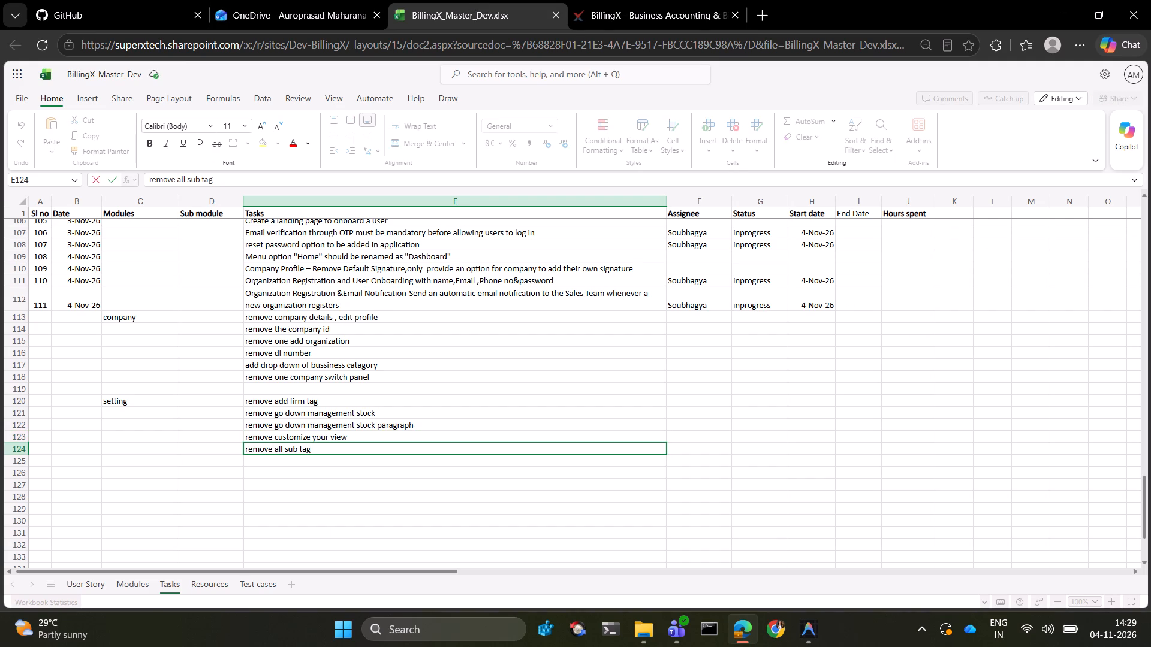
text(fro)
text(m)
key(space)
text(each)
key(space)
text(menu)
key(space)
scroll(278, 449, up, 1)
scroll(278, 449, down, 1)
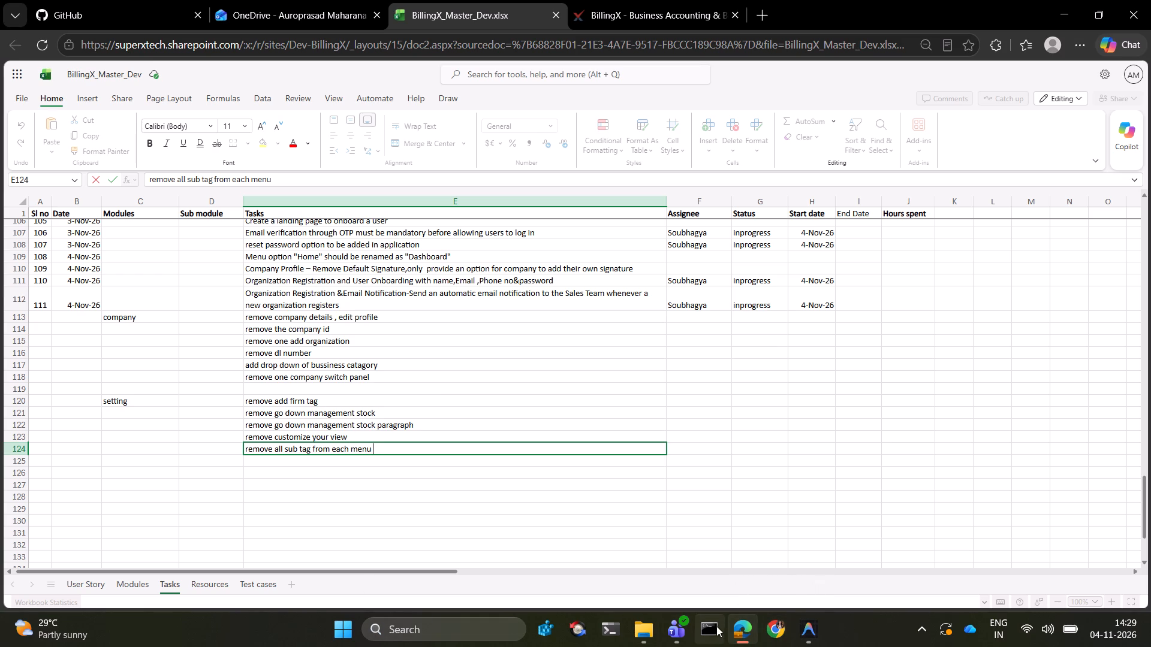
click(737, 621)
click(732, 506)
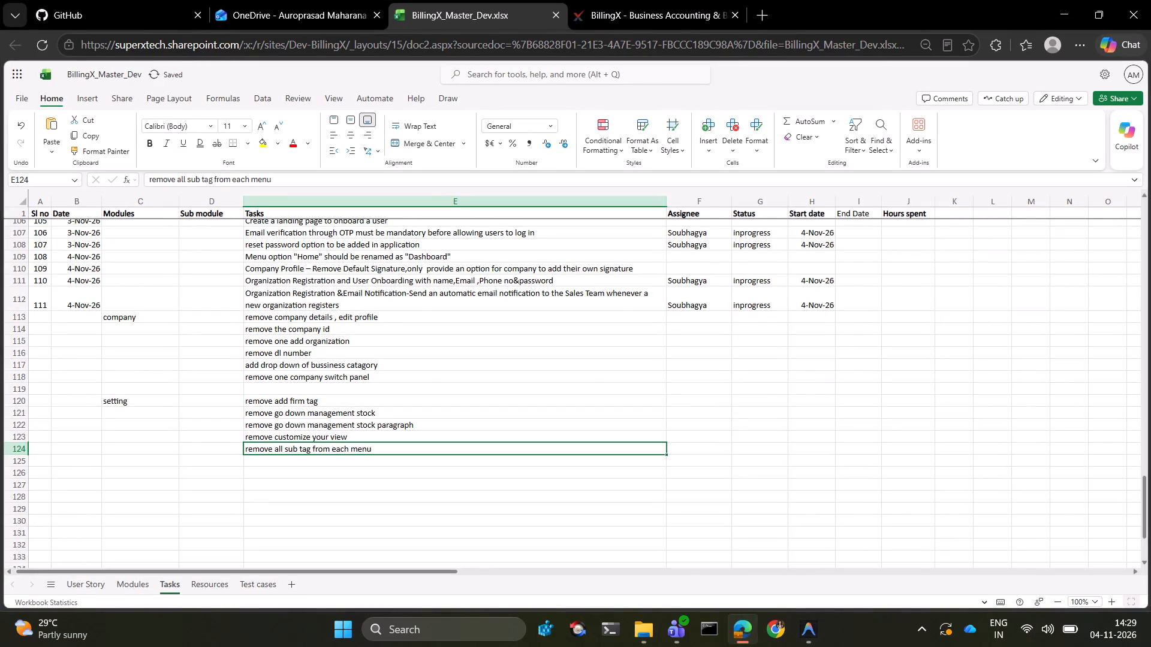
Review the Users & Roles, Categories, Transaction and Units settings in BillingX, ending on Units.
click(681, 19)
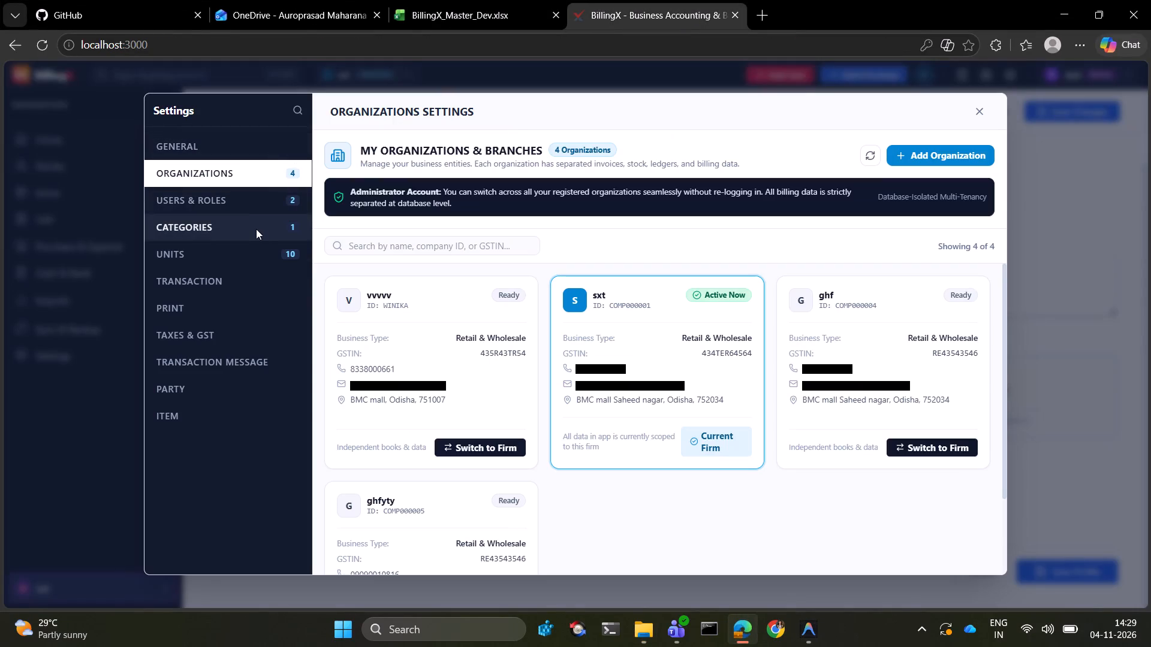
click(211, 210)
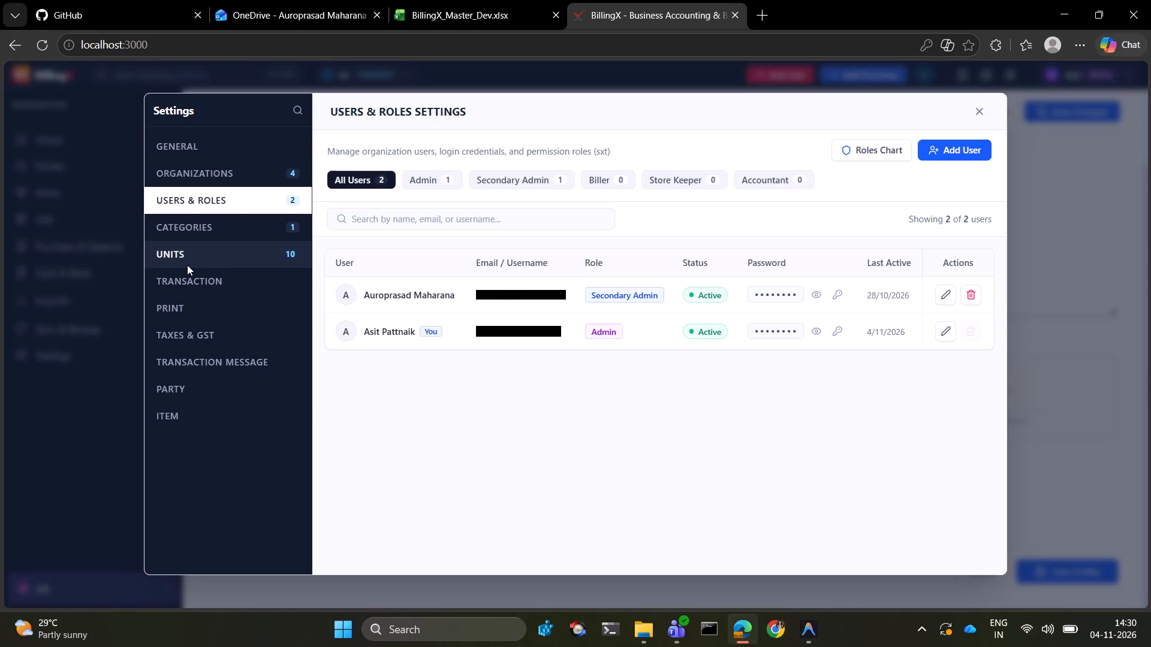
click(216, 224)
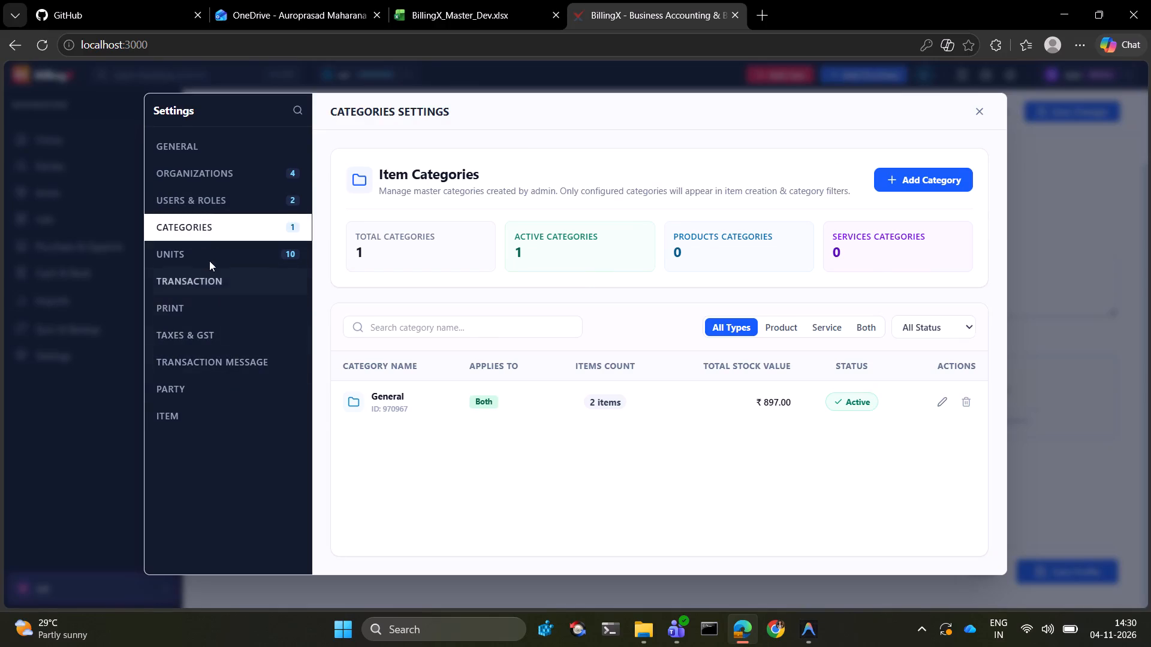
click(207, 249)
click(210, 279)
click(214, 256)
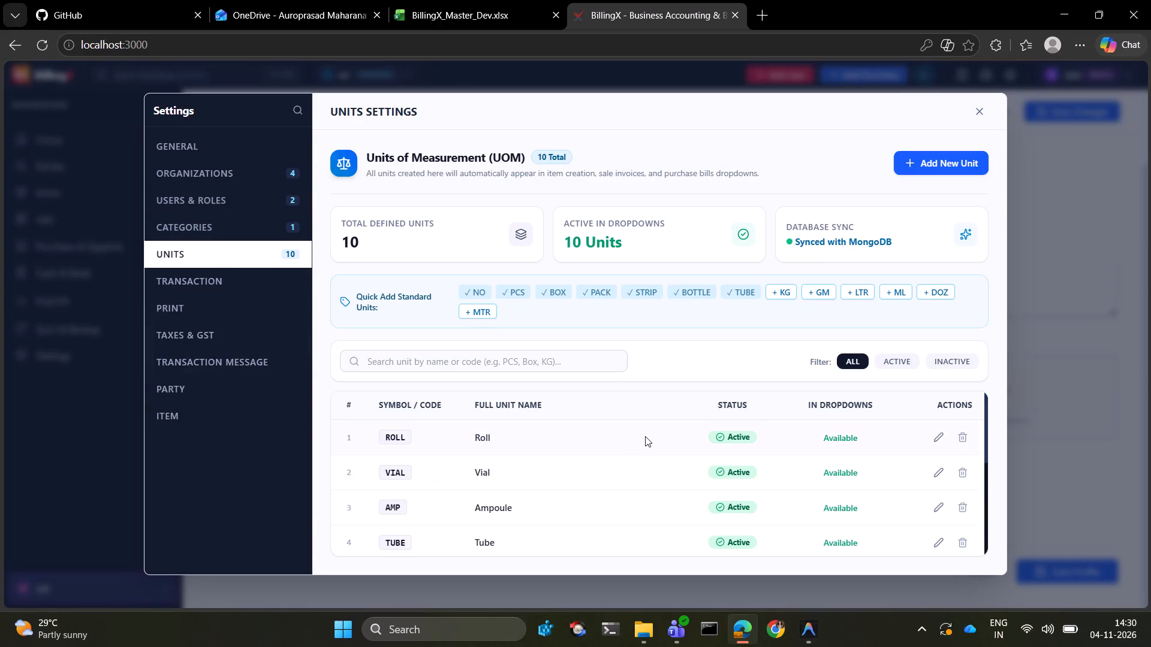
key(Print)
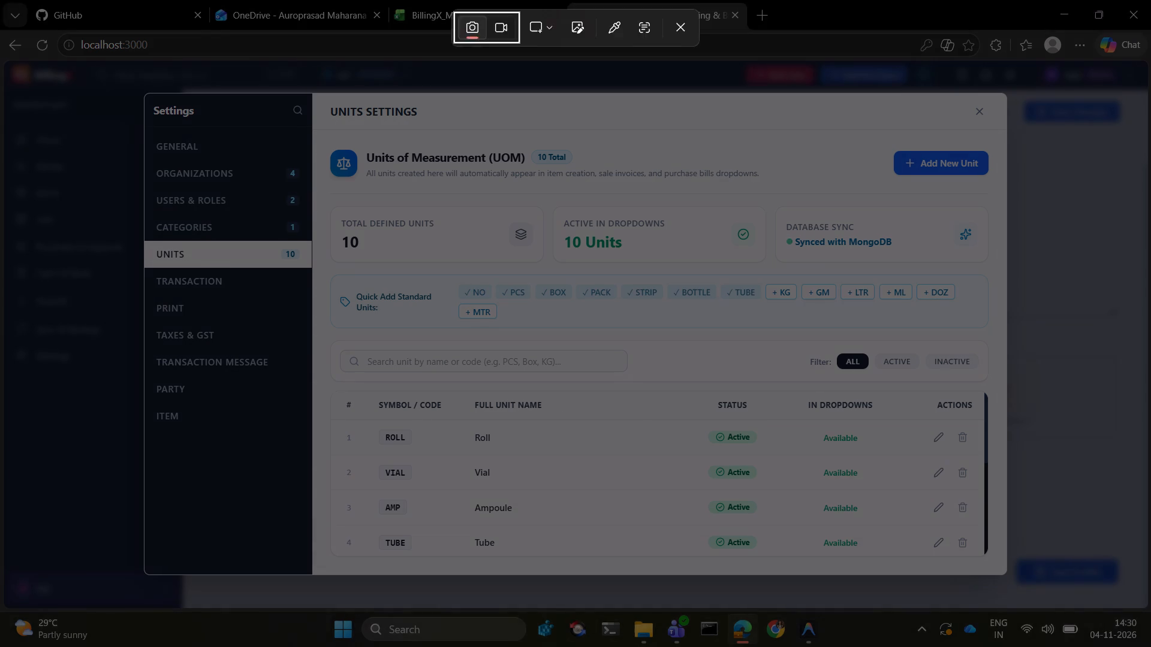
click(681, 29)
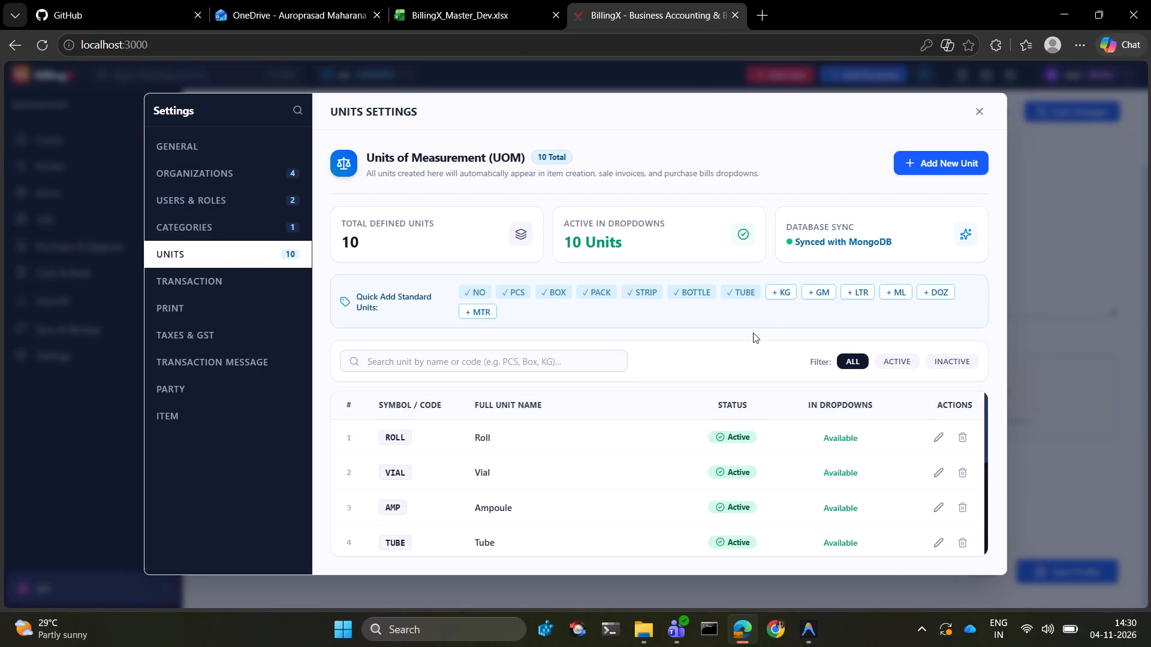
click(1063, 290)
Fill row 125 of the BillingX_Master_Dev Tasks sheet with the sub module "unit" and the task "remove quick add option".
click(446, 0)
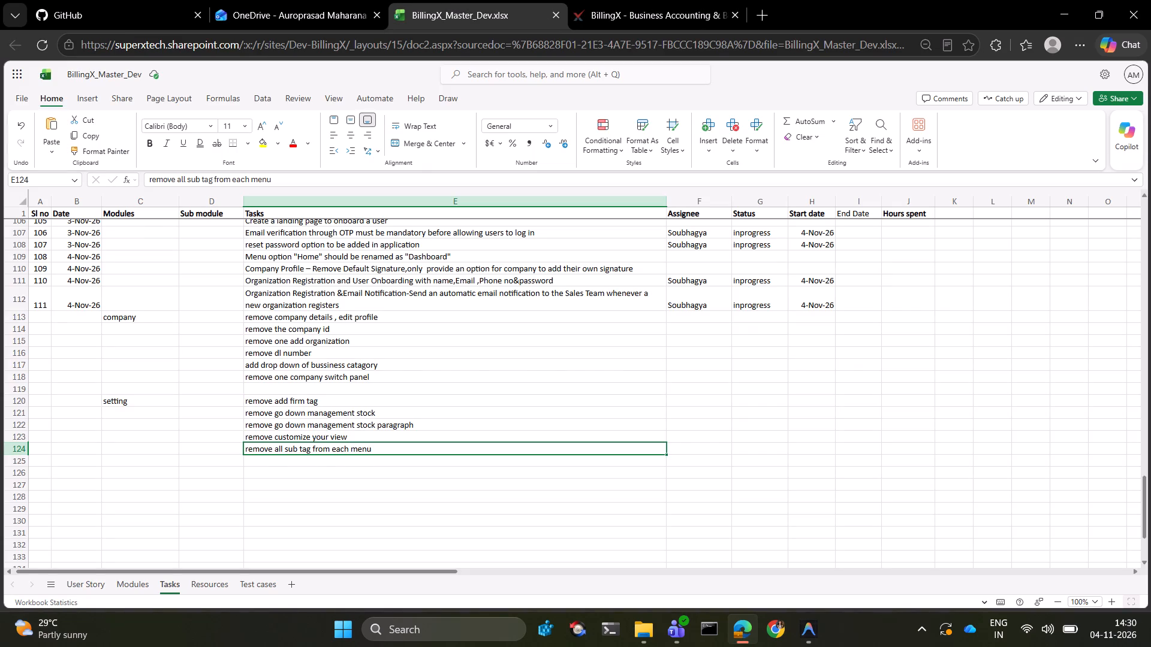
click(204, 464)
text(unit)
key(space)
click(266, 462)
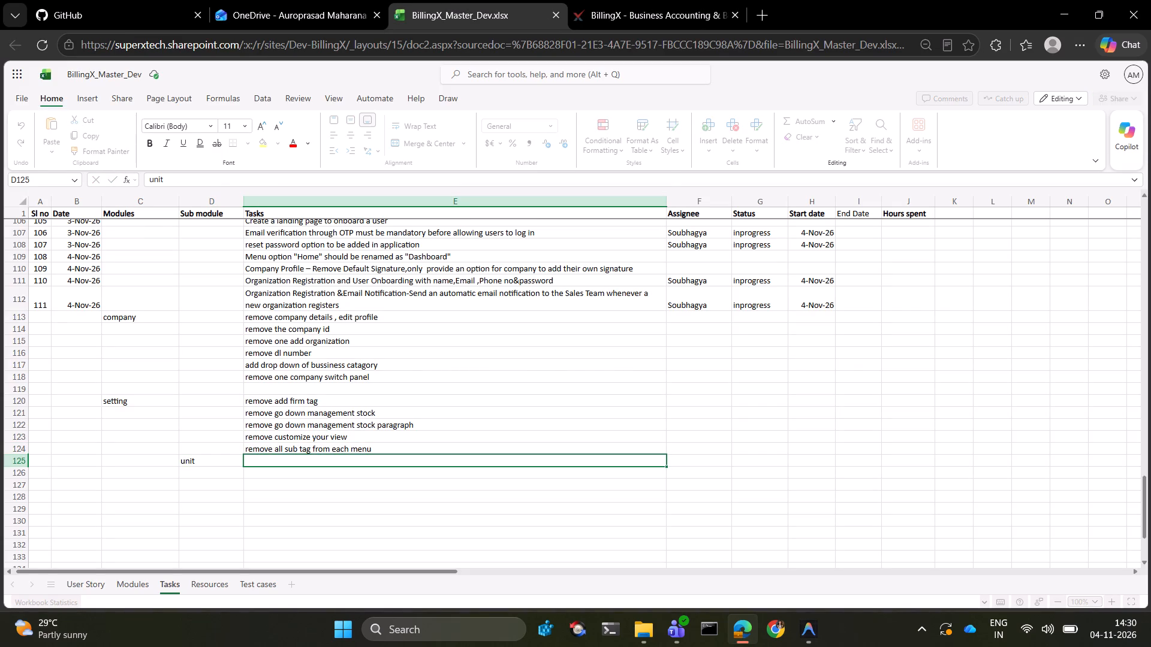
text(remove)
key(space)
text(quick add)
key(space)
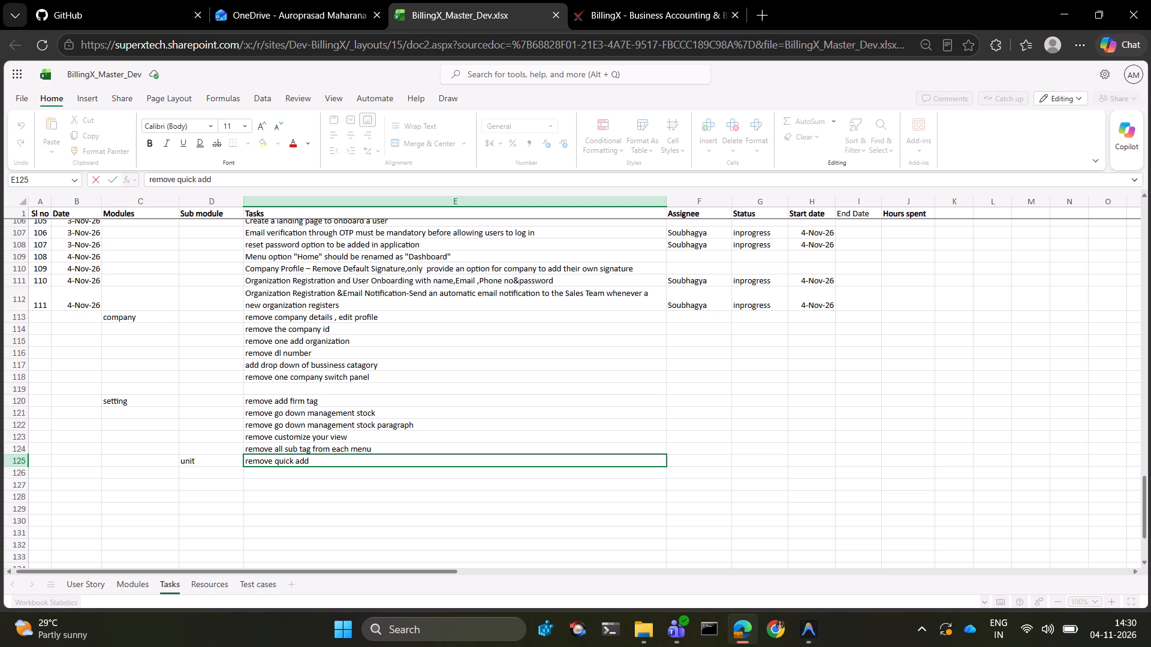
text(option)
key(space)
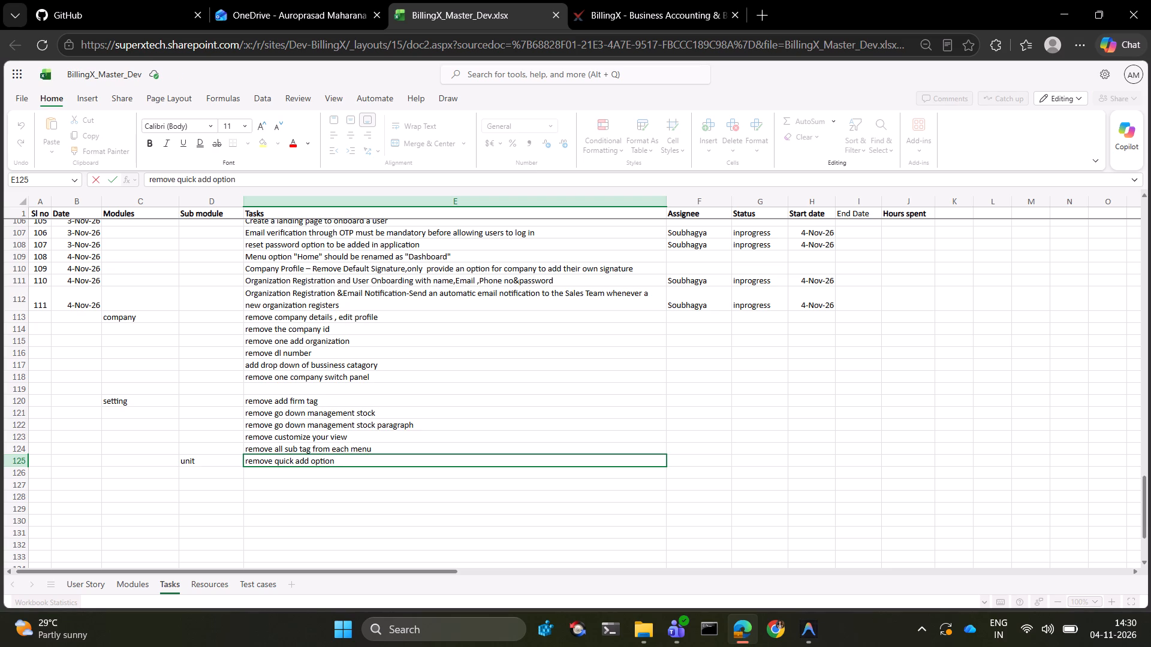
Enter the task "remove database name" in cell E126 of the Tasks sheet.
scroll(266, 462, up, 1)
click(257, 468)
text(remove)
key(space)
text(da)
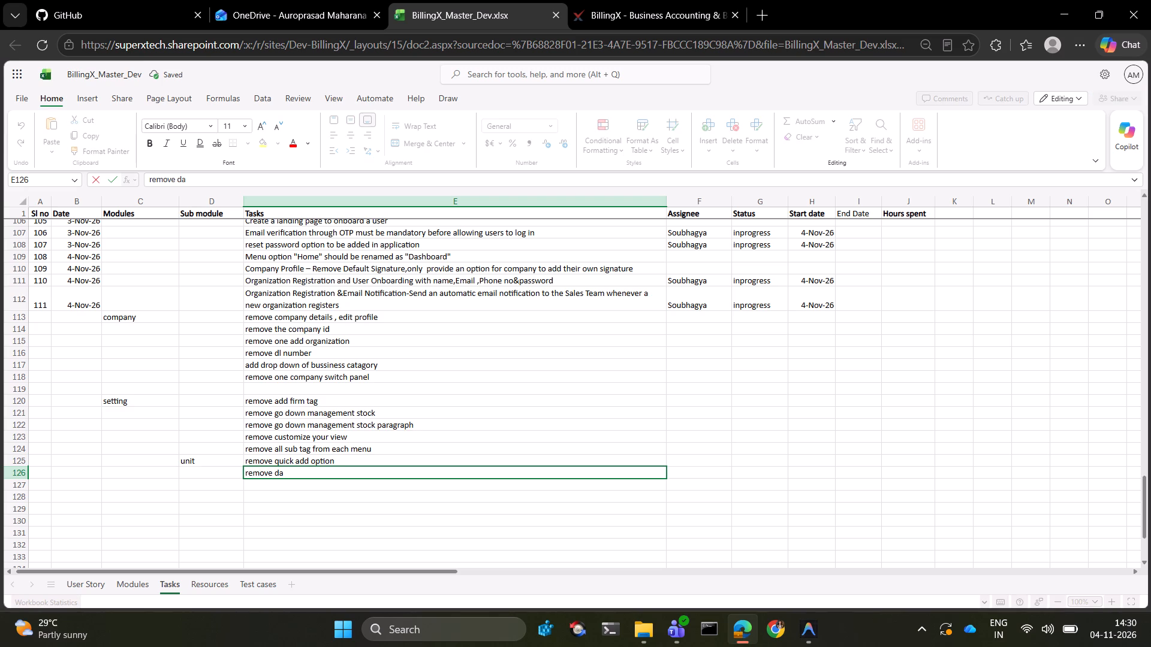
text(tabase name)
key(space)
Switch to BillingX, examine the Units and Transaction settings, and close the settings window.
click(695, 0)
scroll(579, 273, down, 5)
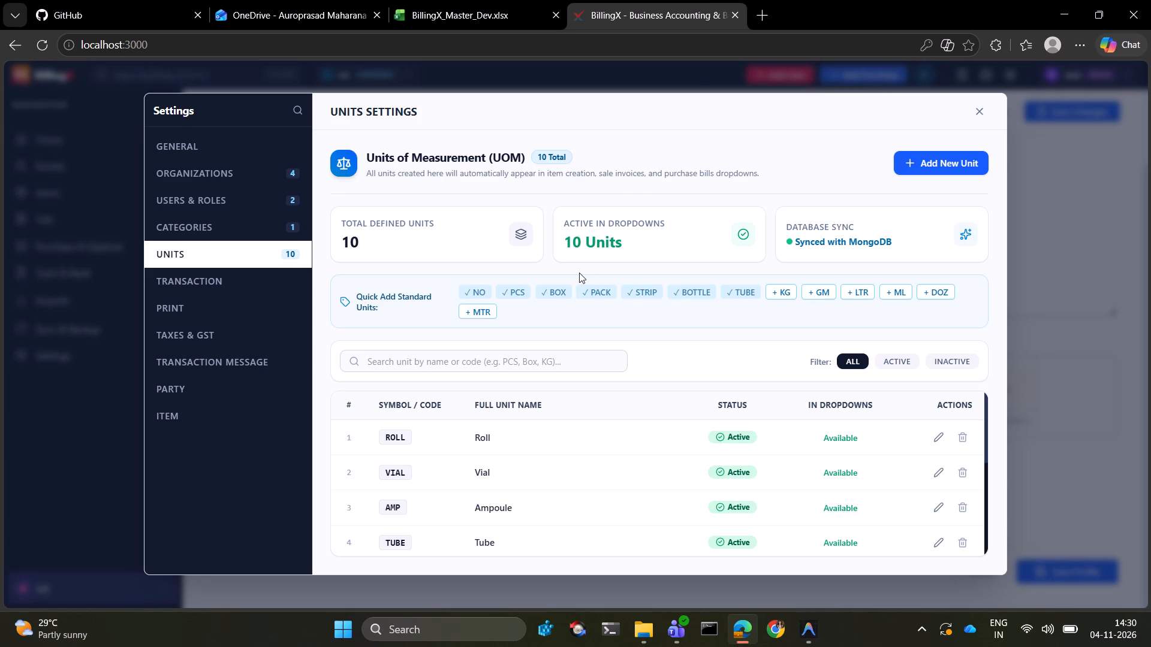
scroll(622, 383, up, 3)
click(260, 283)
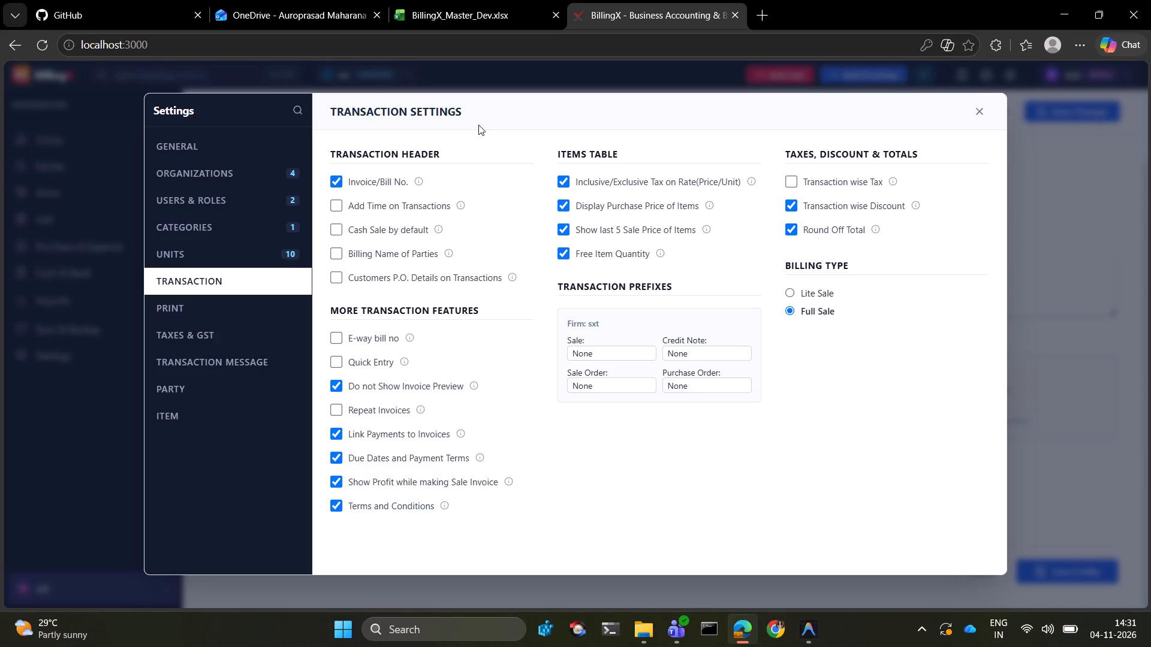
click(1111, 349)
click(977, 105)
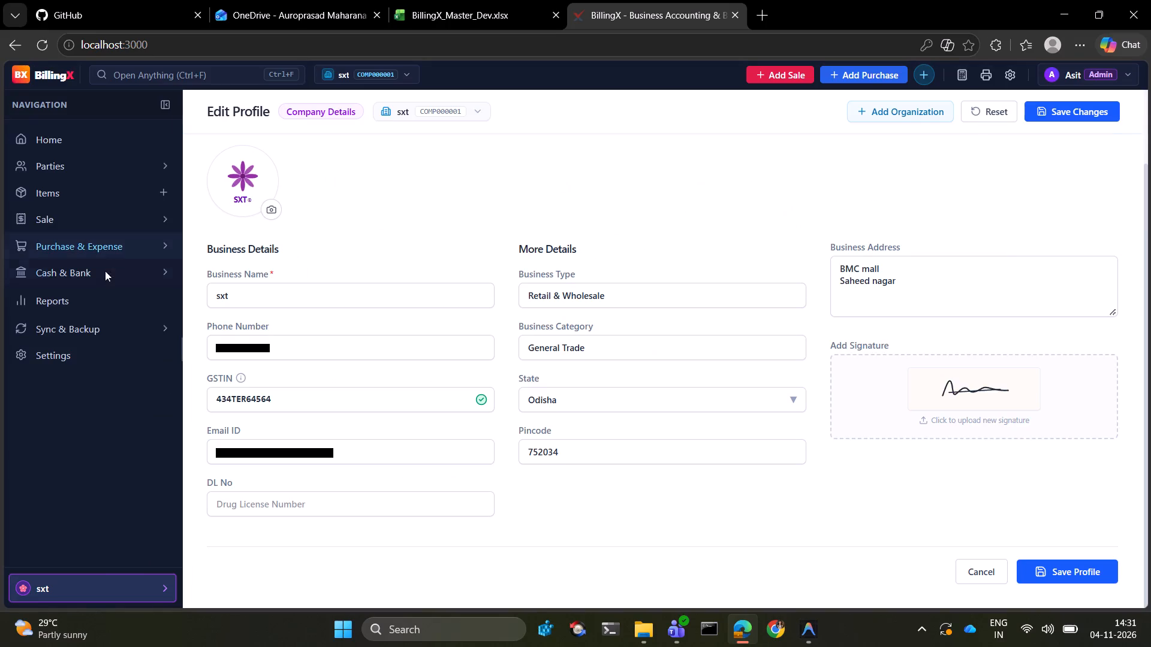
Reopen the settings, look through the Print, Taxes & GST, Transaction Message and Party sections, and close them.
click(74, 348)
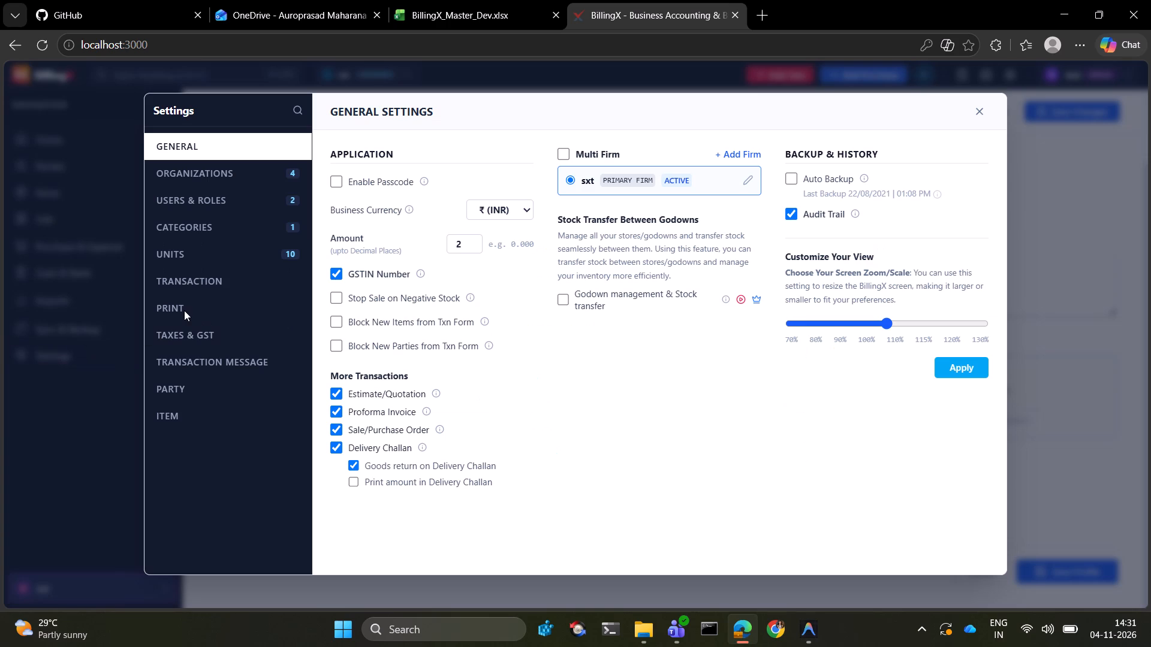
click(192, 309)
click(188, 329)
click(195, 359)
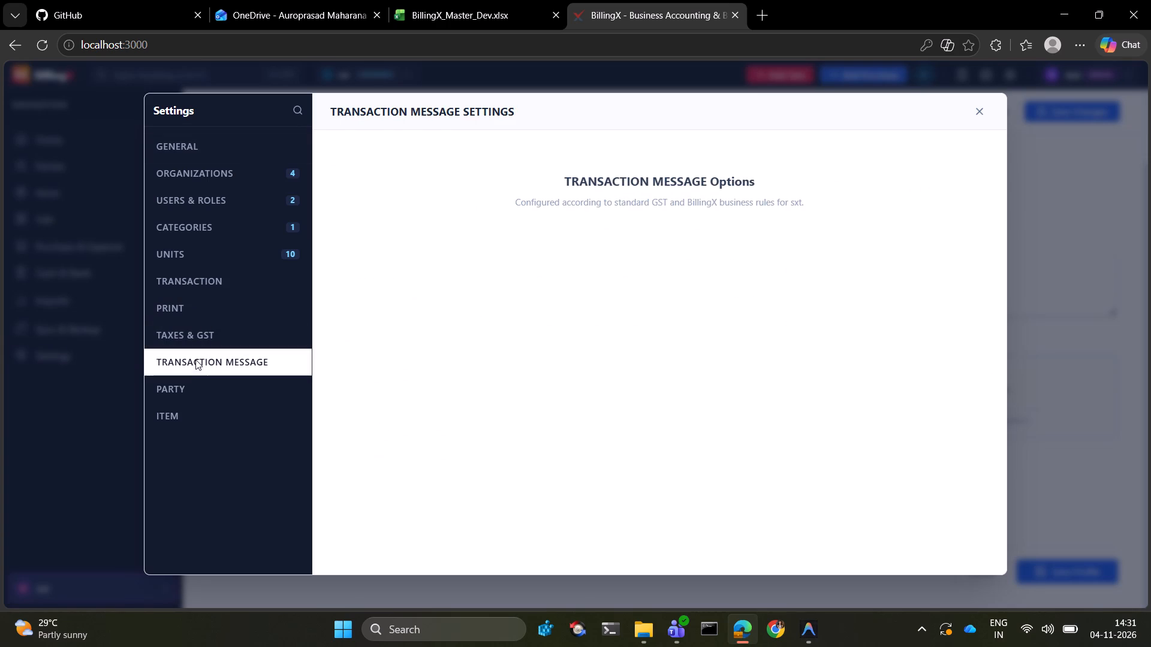
click(196, 372)
click(198, 397)
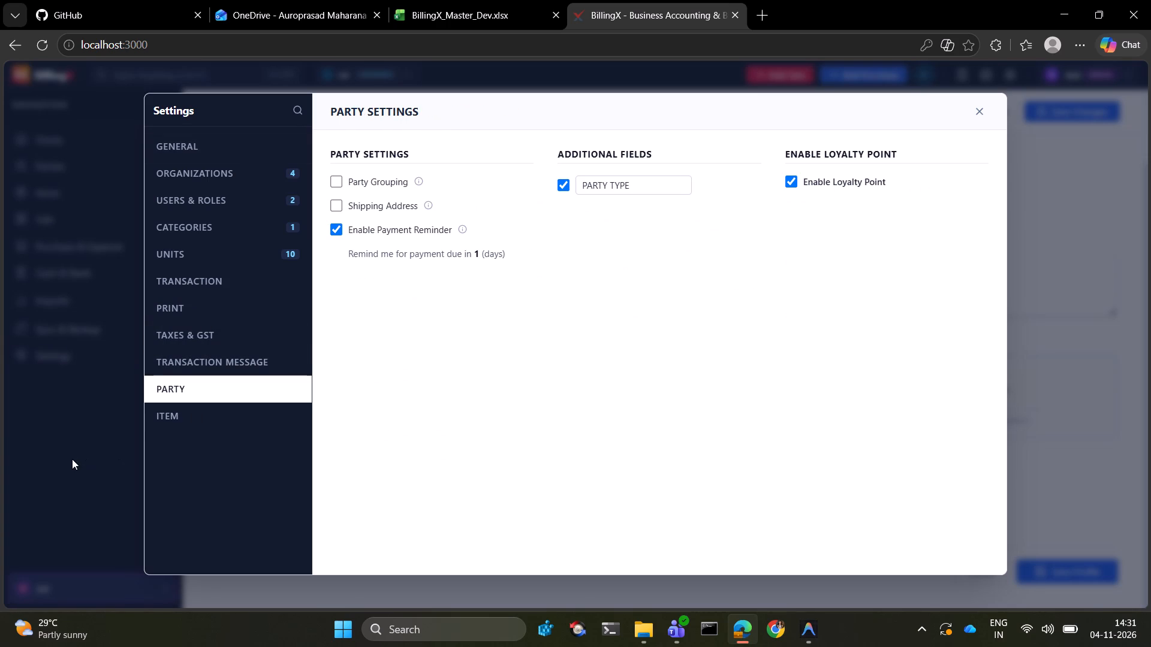
click(72, 459)
click(61, 376)
click(980, 109)
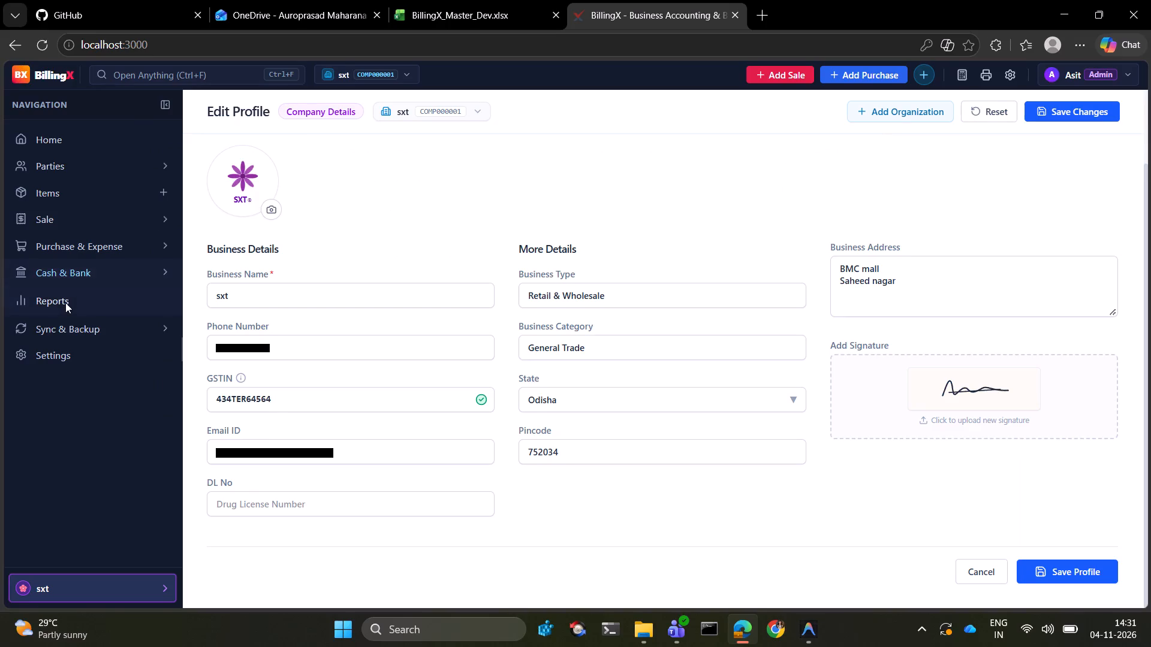
View the Reports page and expand the Cash & Bank navigation section.
click(65, 303)
click(79, 273)
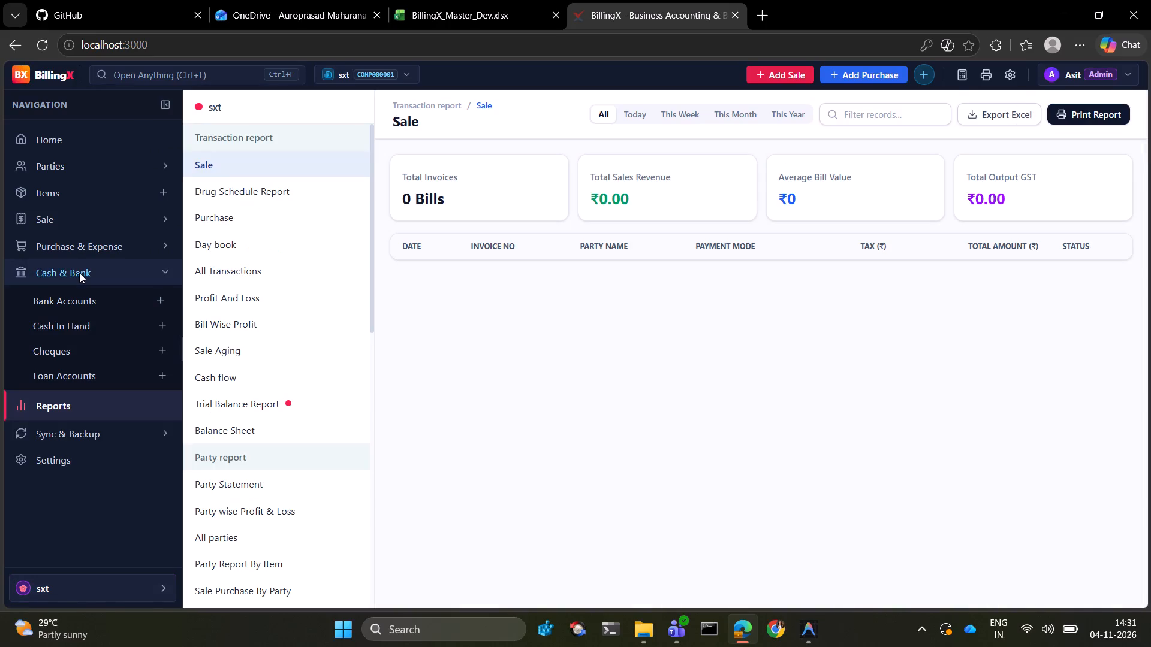
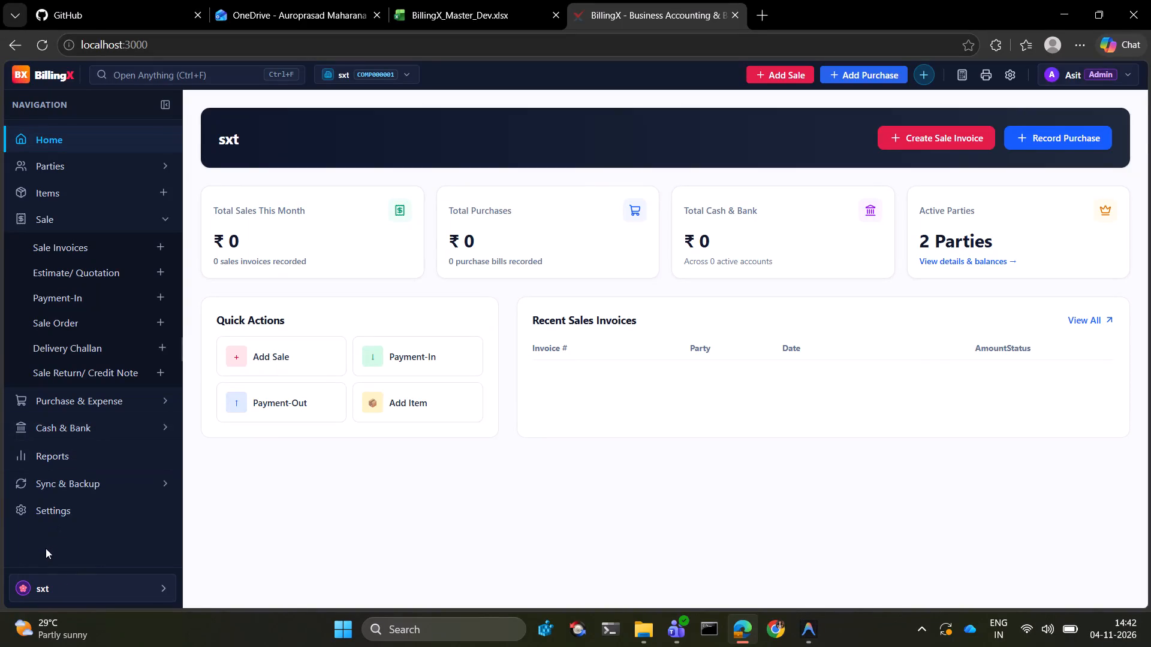
Open the settings at the General section, view it, and close the settings window.
click(66, 511)
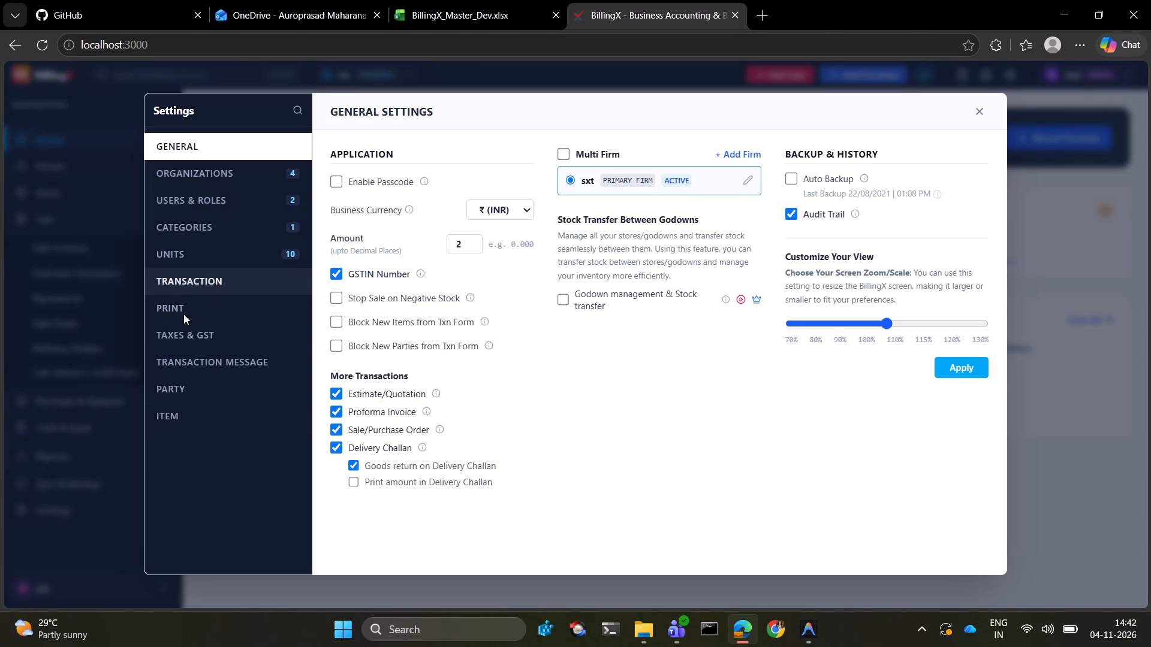
click(79, 425)
click(977, 111)
scroll(318, 384, up, 1)
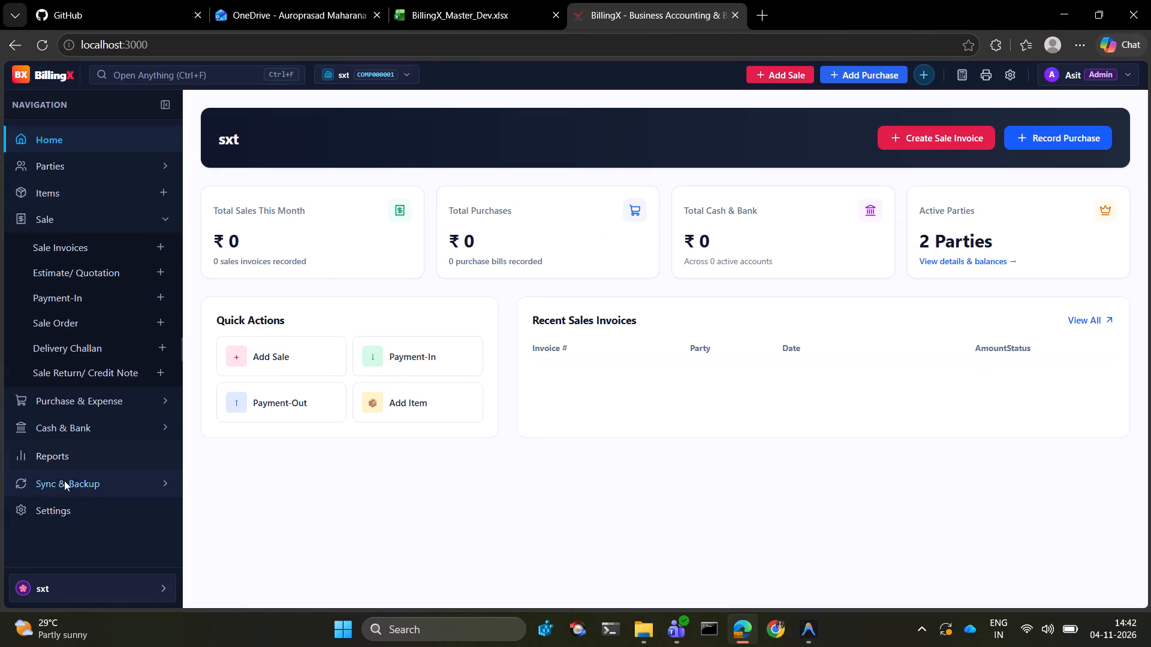
Open the Parties page, view the blank Add Party form, and close it.
click(63, 217)
click(71, 168)
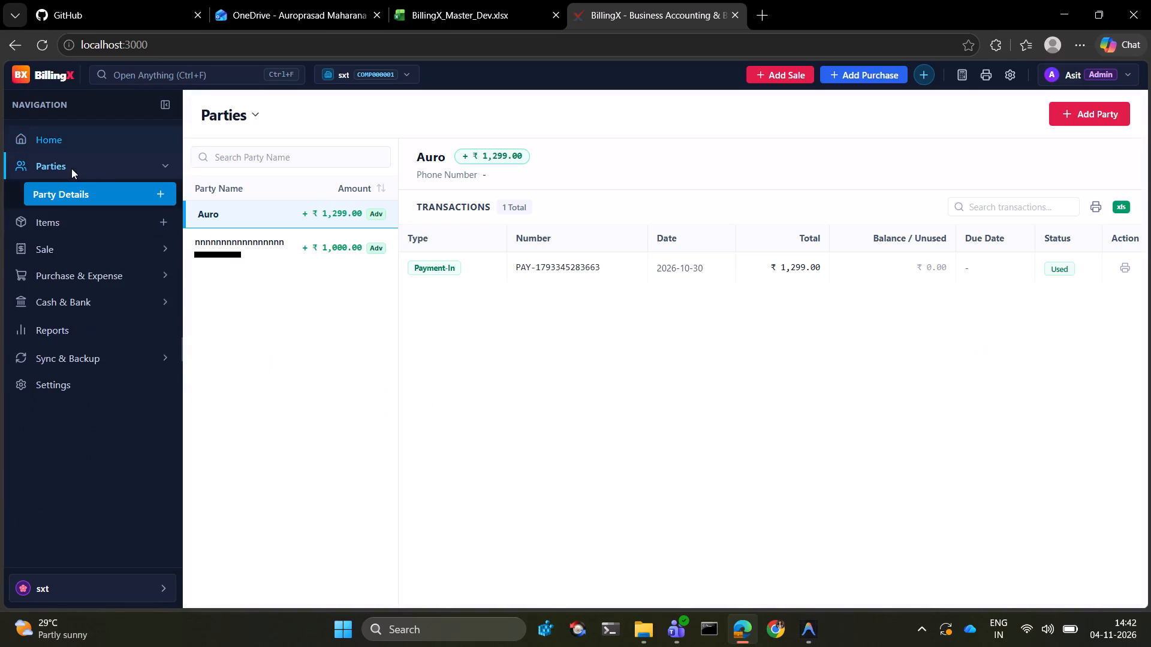
click(1074, 117)
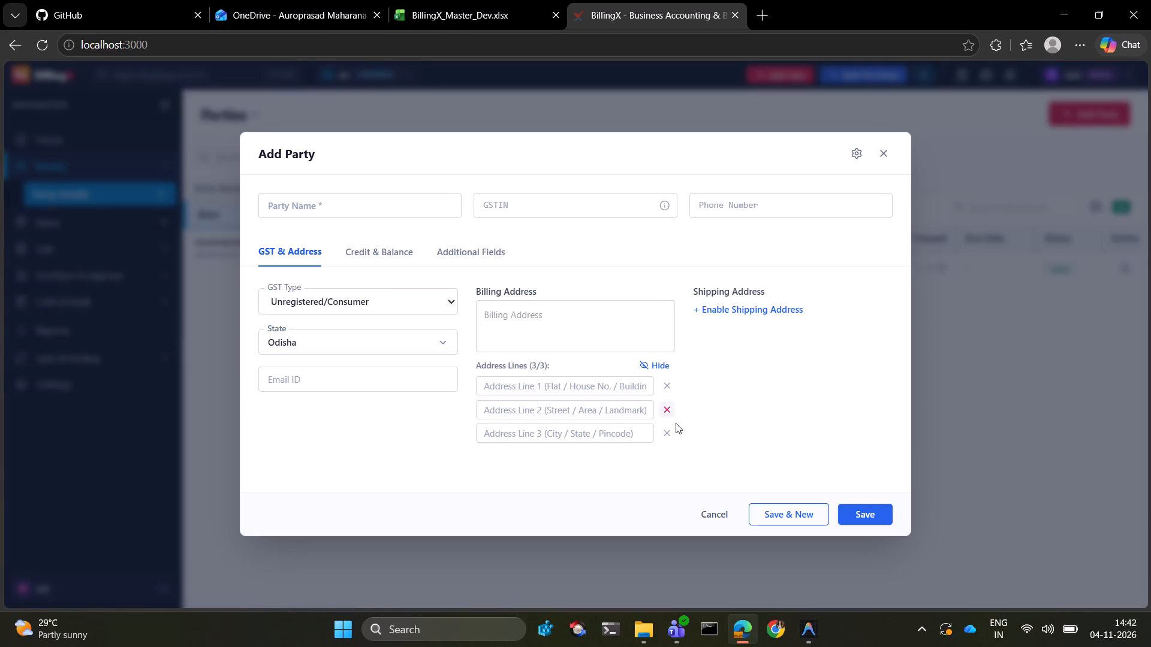
click(883, 152)
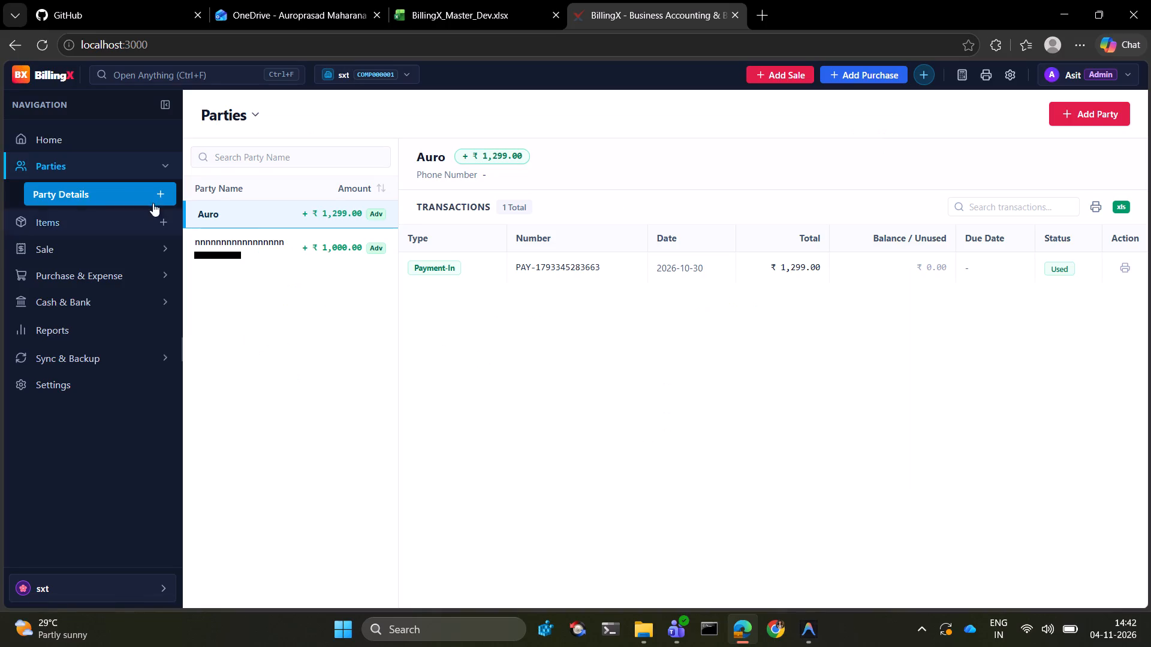
On the Items page, examine the New Item form's stock section and its Product and Service versions, and close the form.
click(72, 218)
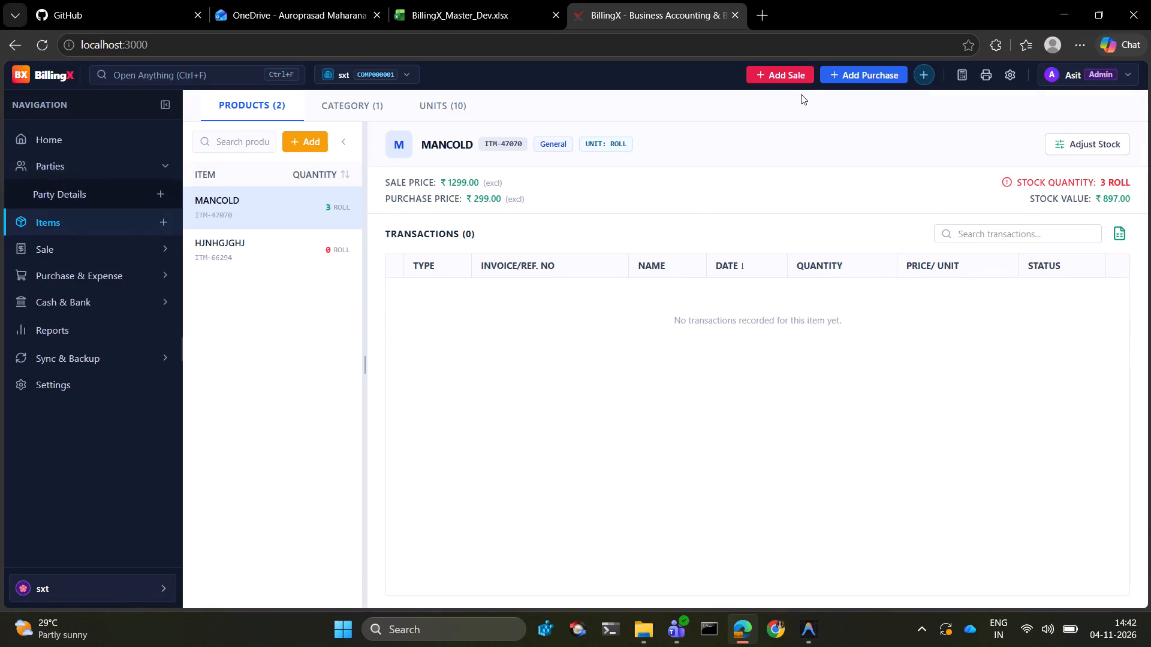
click(308, 138)
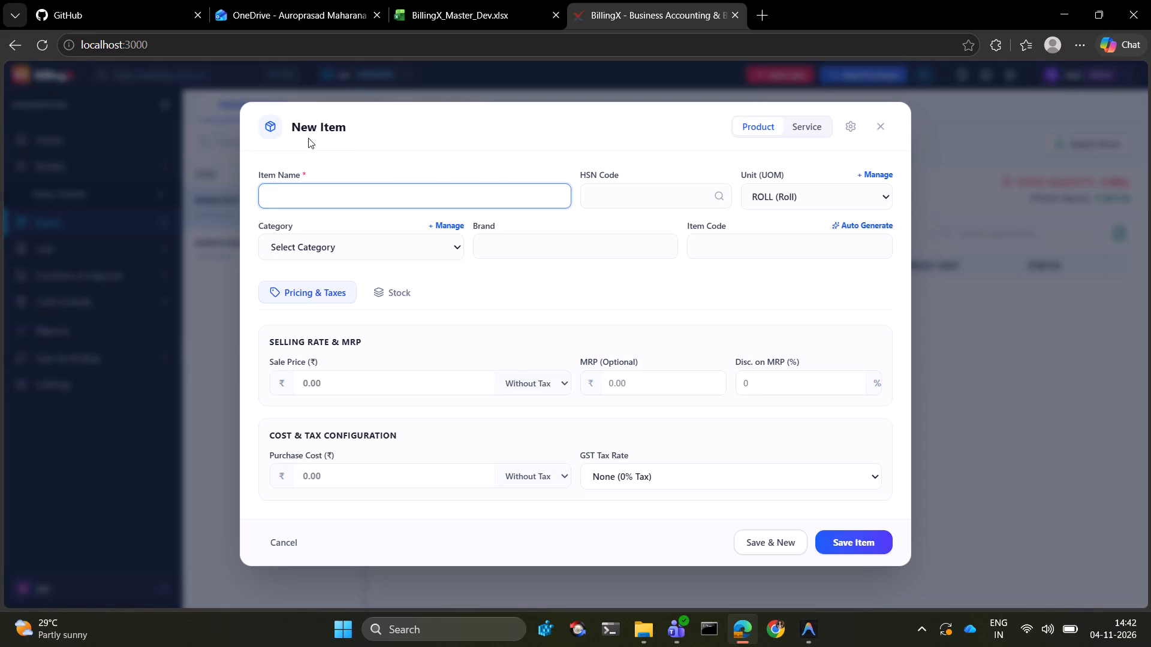
scroll(504, 382, down, 3)
click(392, 291)
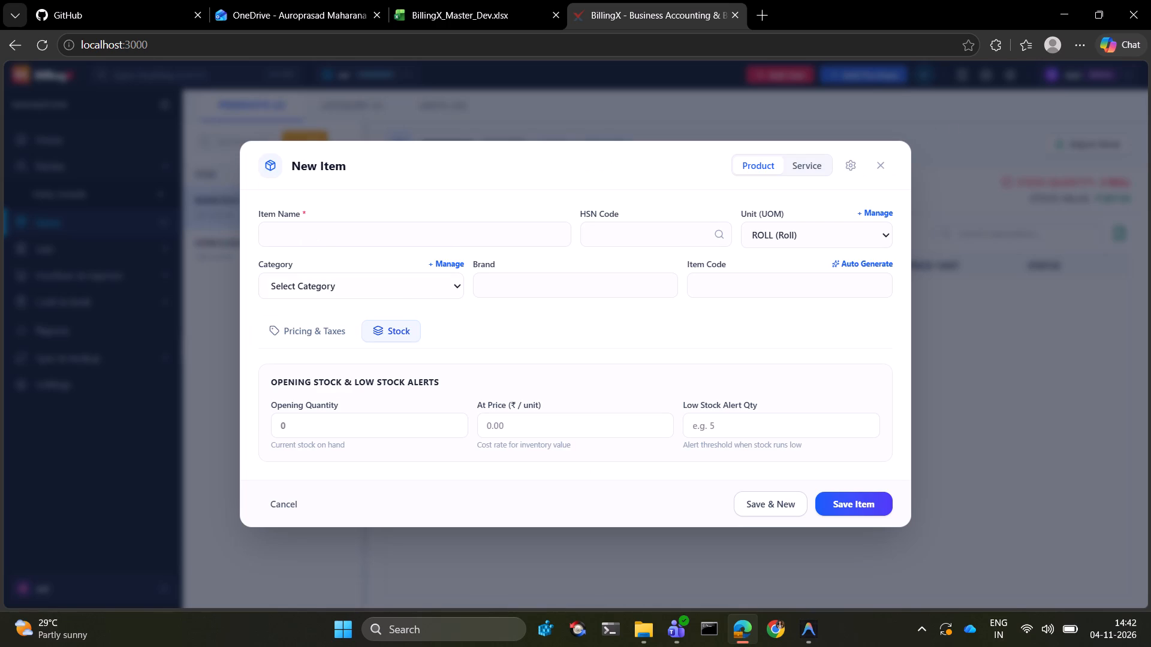
click(800, 163)
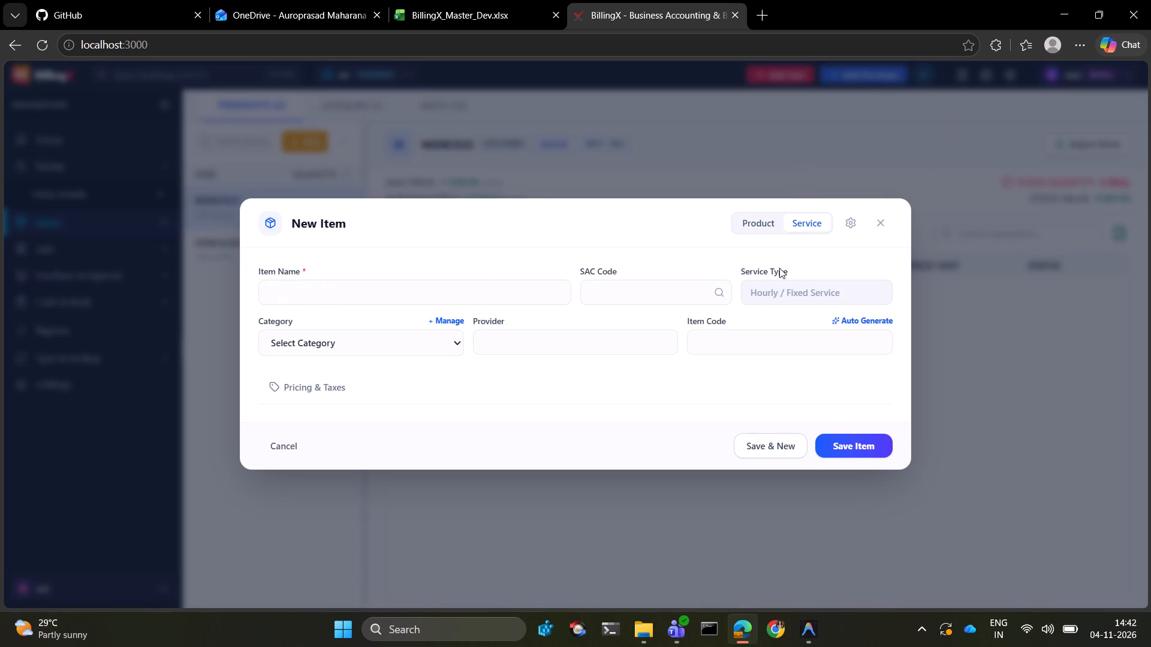
click(760, 227)
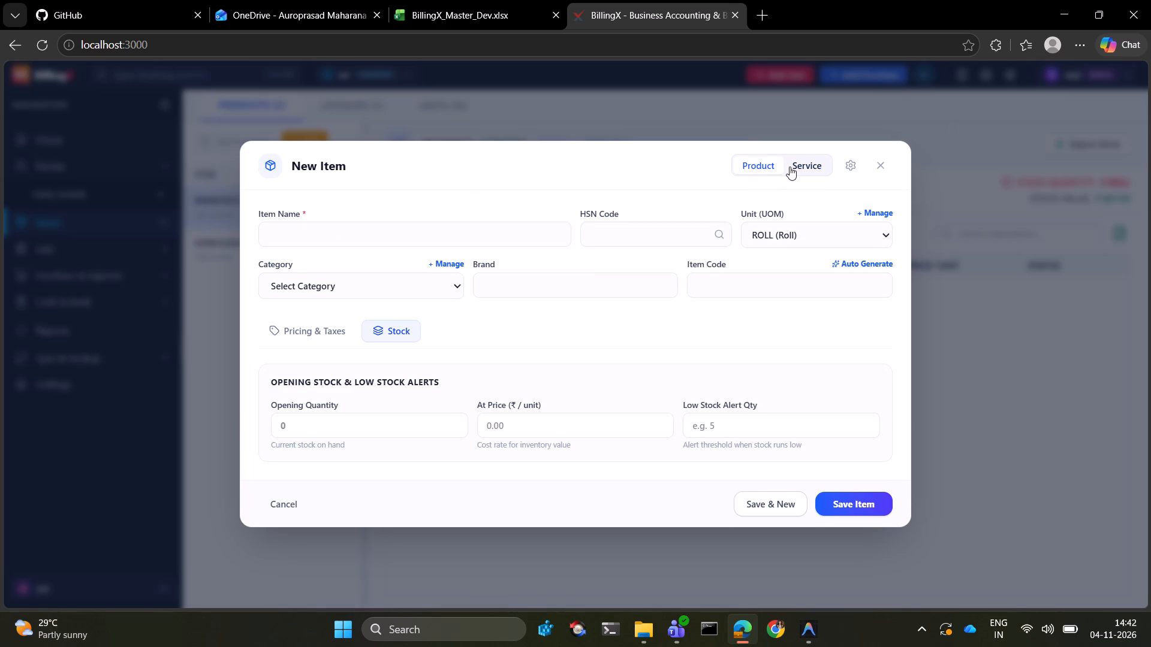
click(790, 168)
click(749, 220)
click(795, 165)
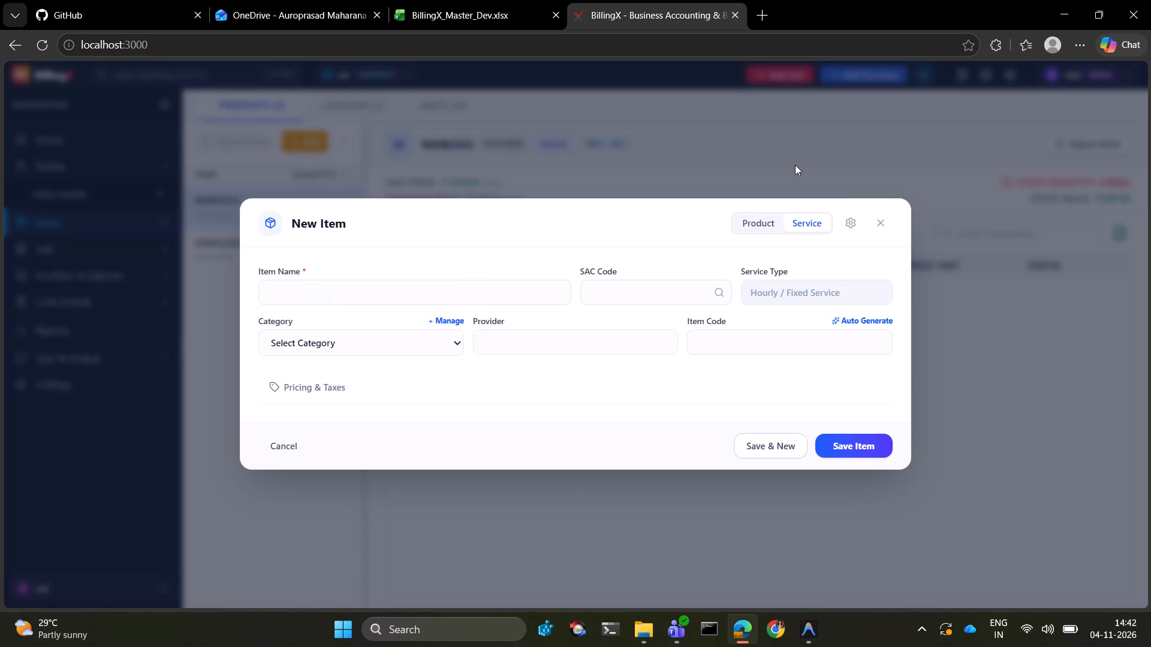
click(748, 220)
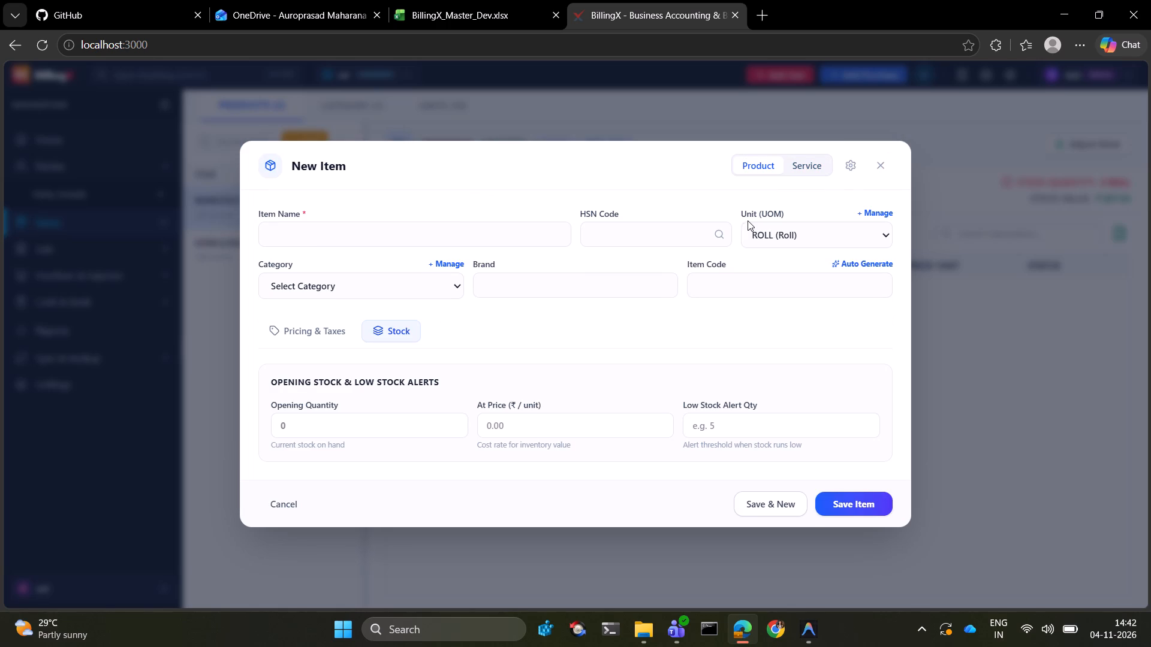
click(885, 165)
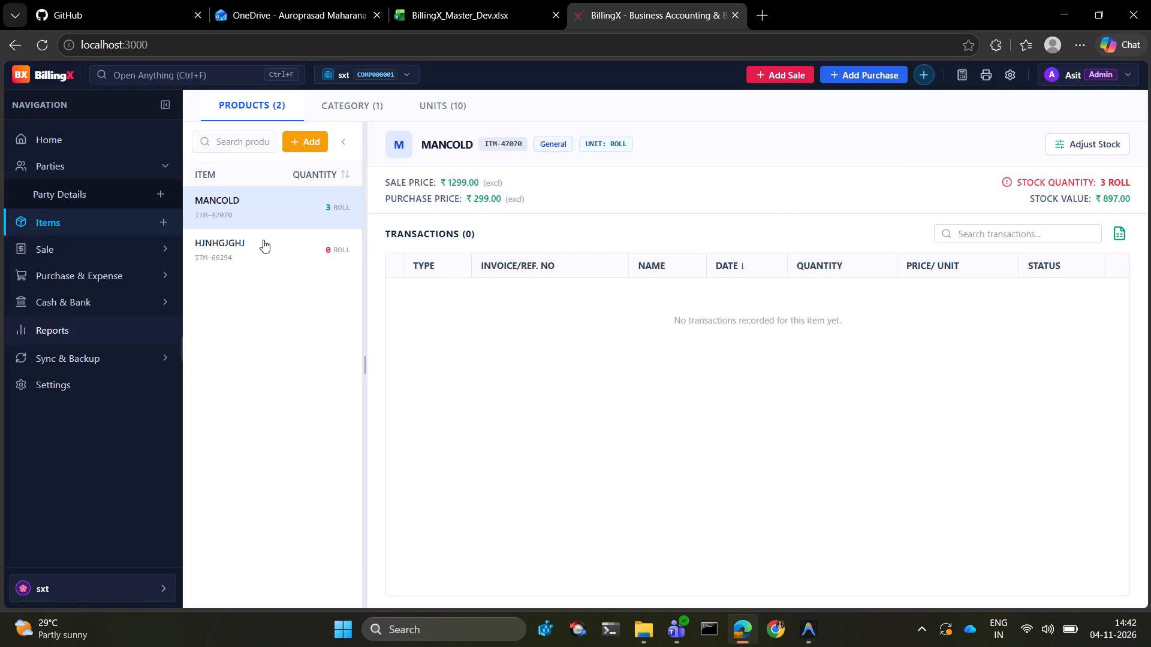
Reopen the New Item form and compare its Stock and Pricing & Taxes sections.
click(305, 142)
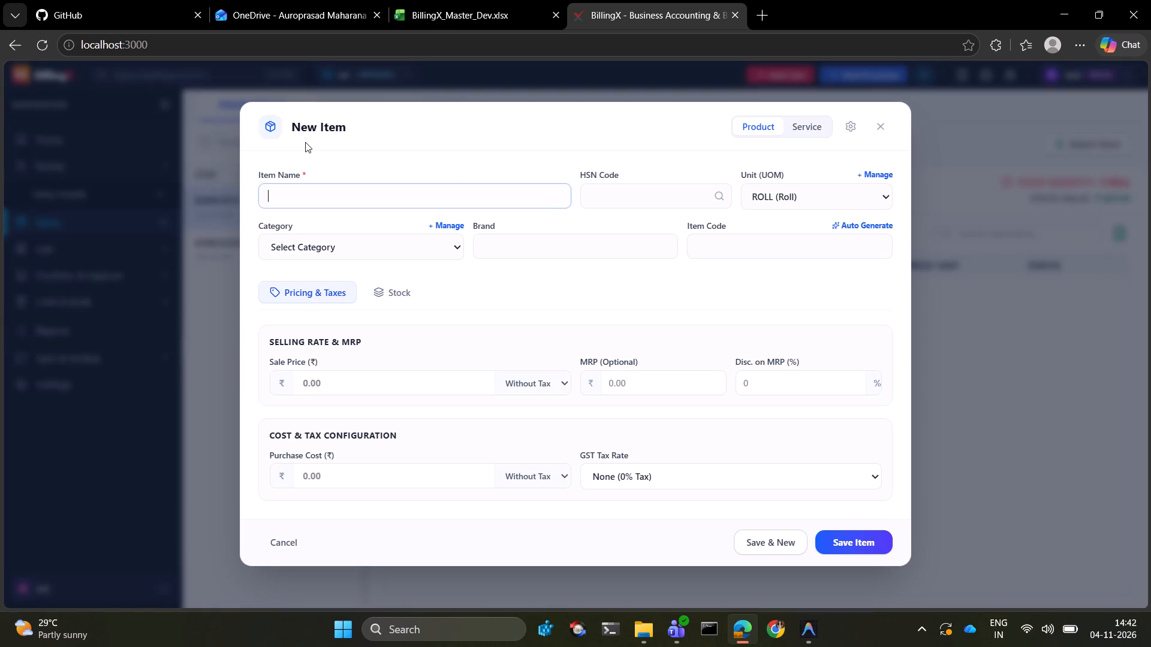
click(388, 295)
click(335, 323)
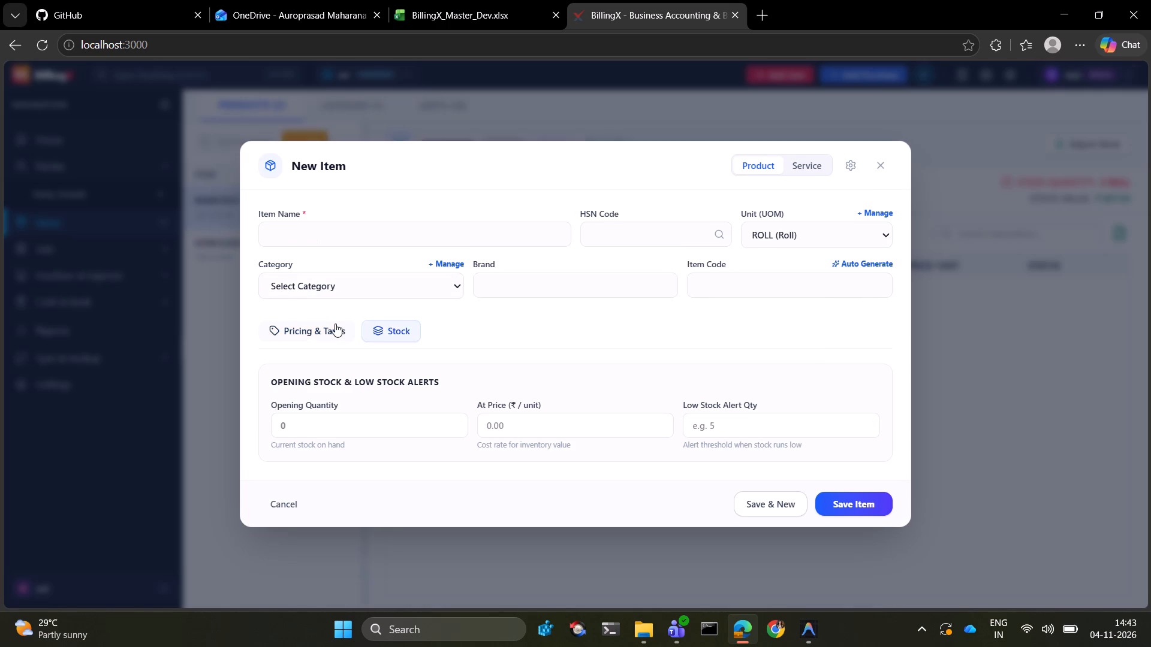
click(403, 309)
click(398, 298)
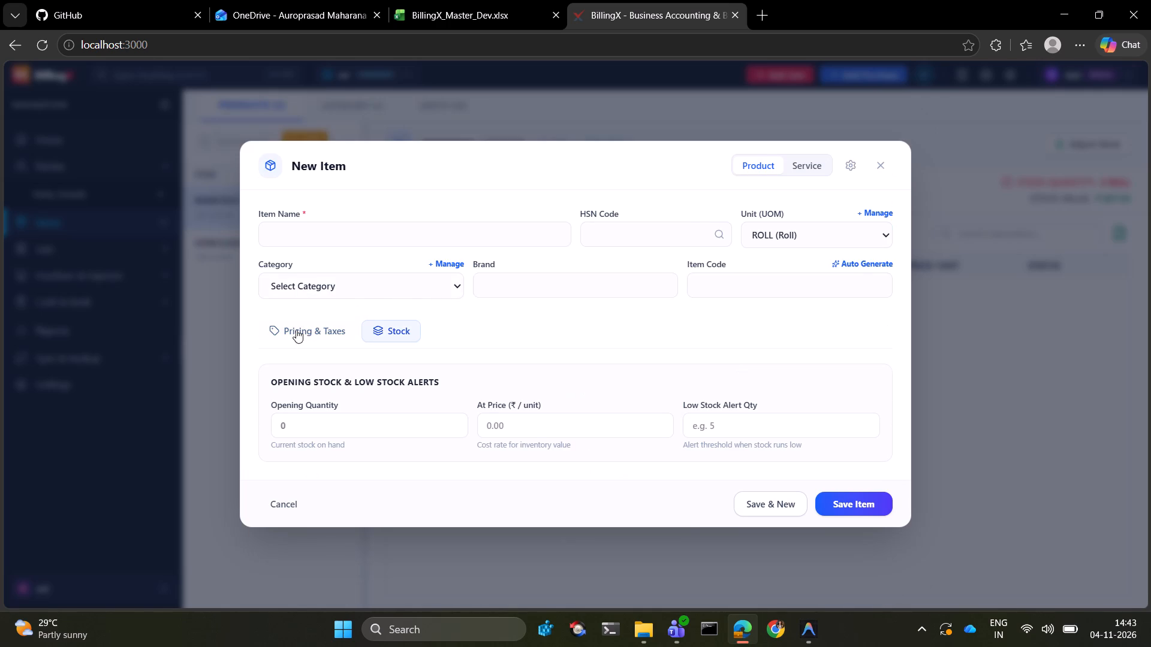
click(299, 332)
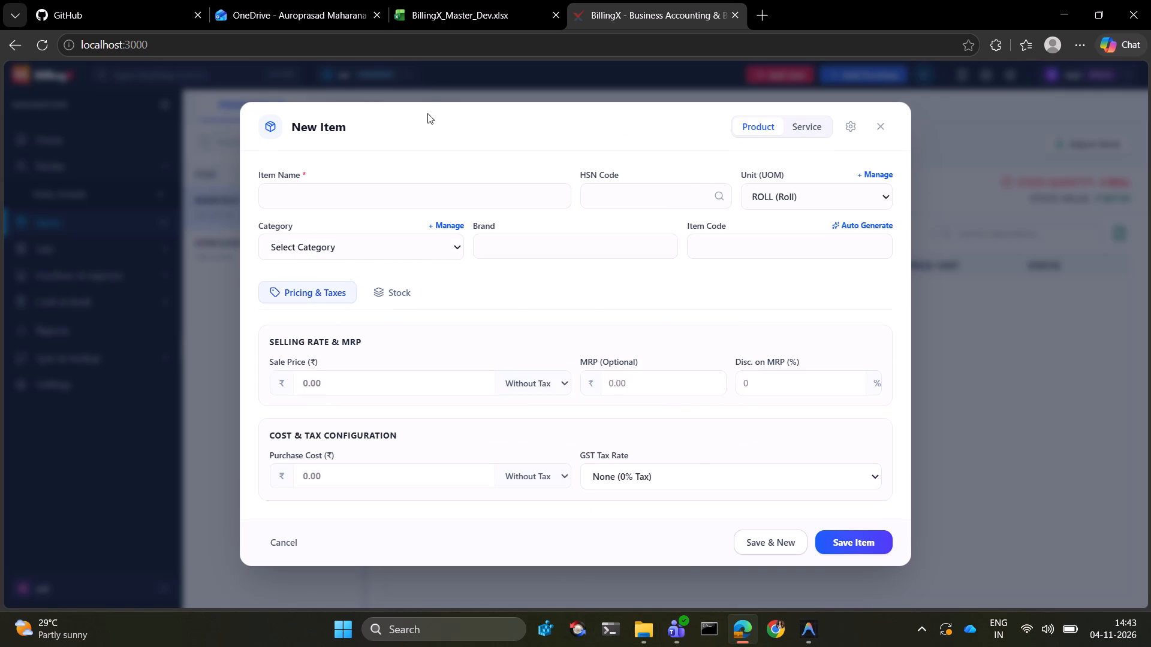
Switch to the BillingX_Master_Dev workbook and enter the module name "item" in cell C128 of the Tasks sheet.
click(454, 1)
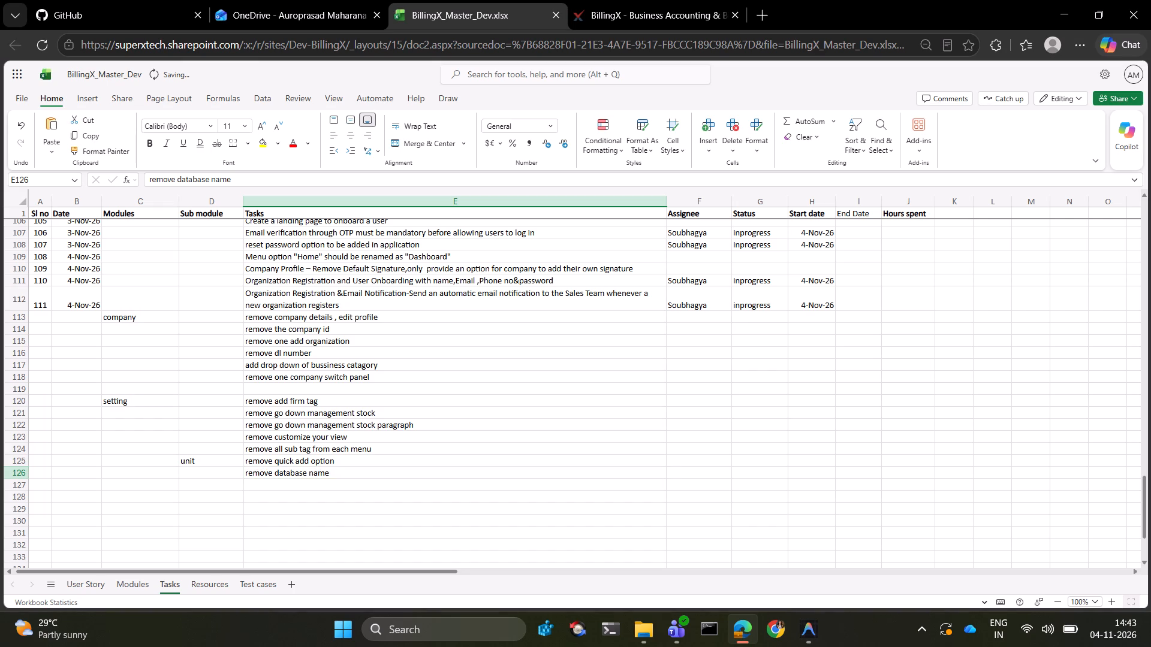
click(100, 491)
click(124, 500)
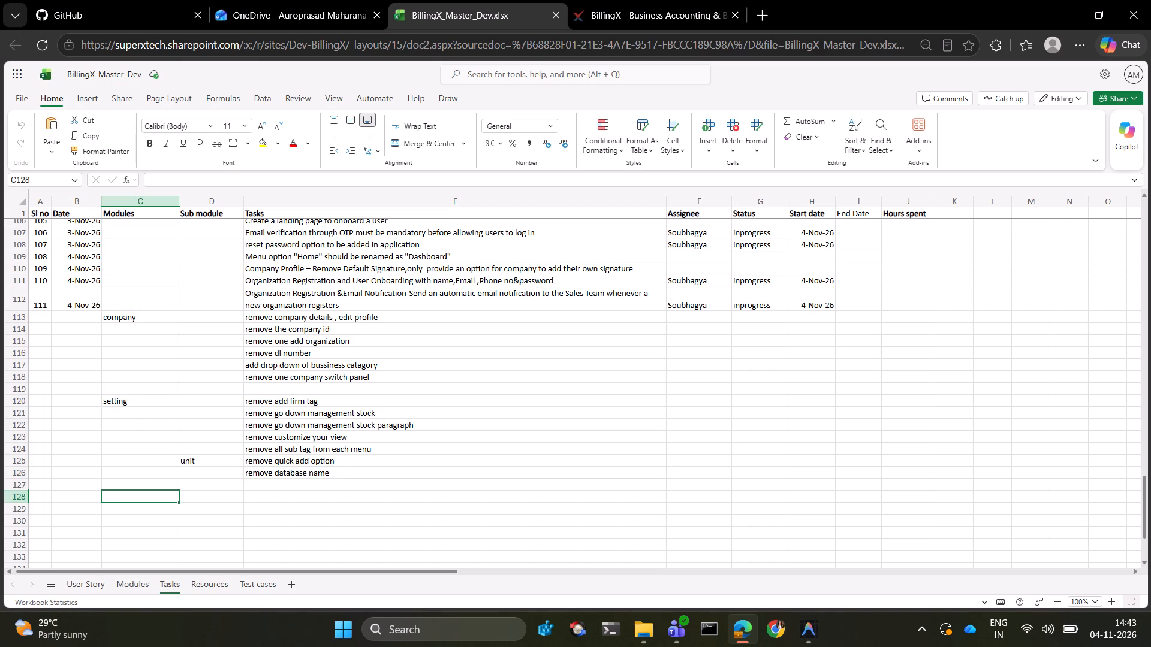
text(item)
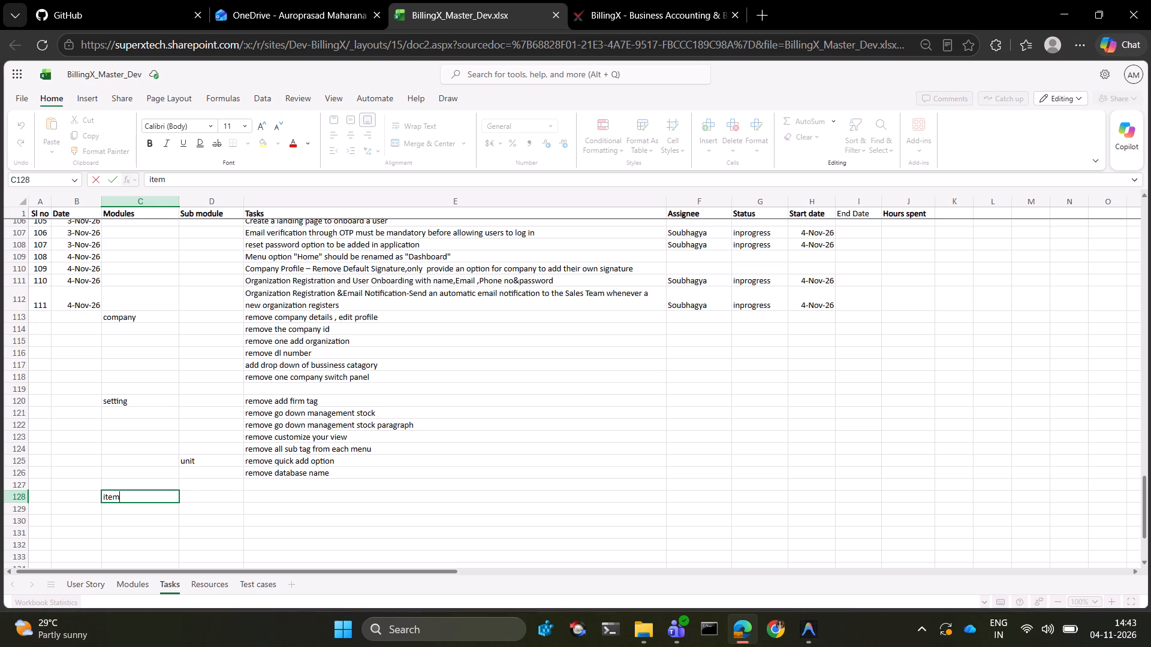
Enter the task "fix the add item panel" in cell E128.
click(444, 494)
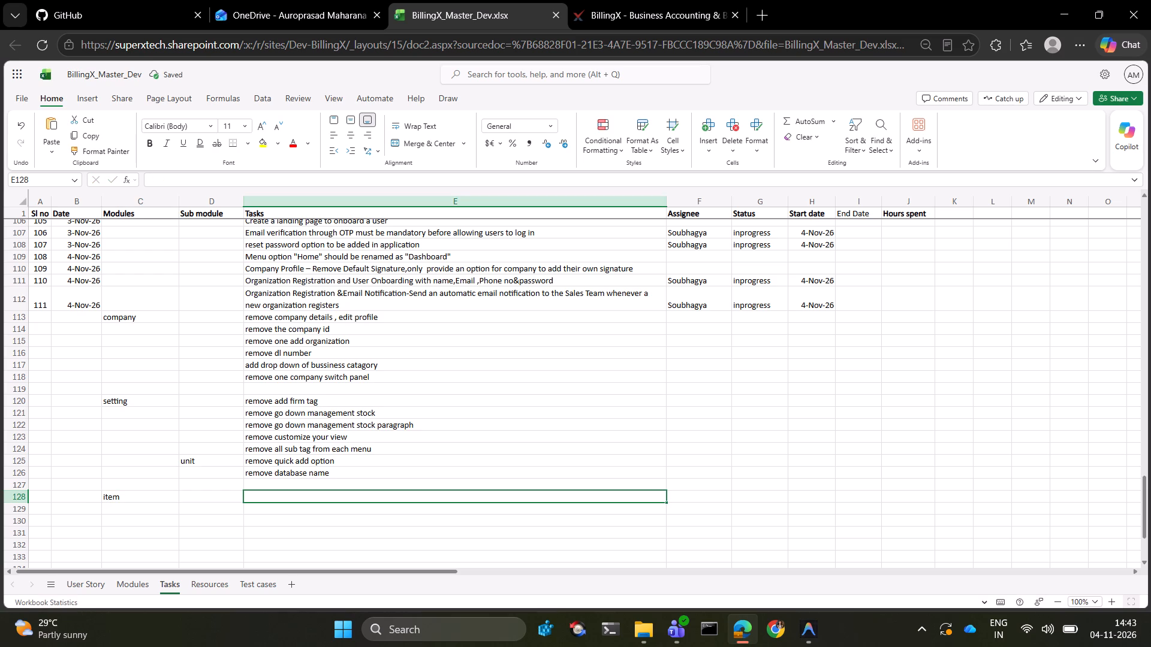
text(fix the)
key(space)
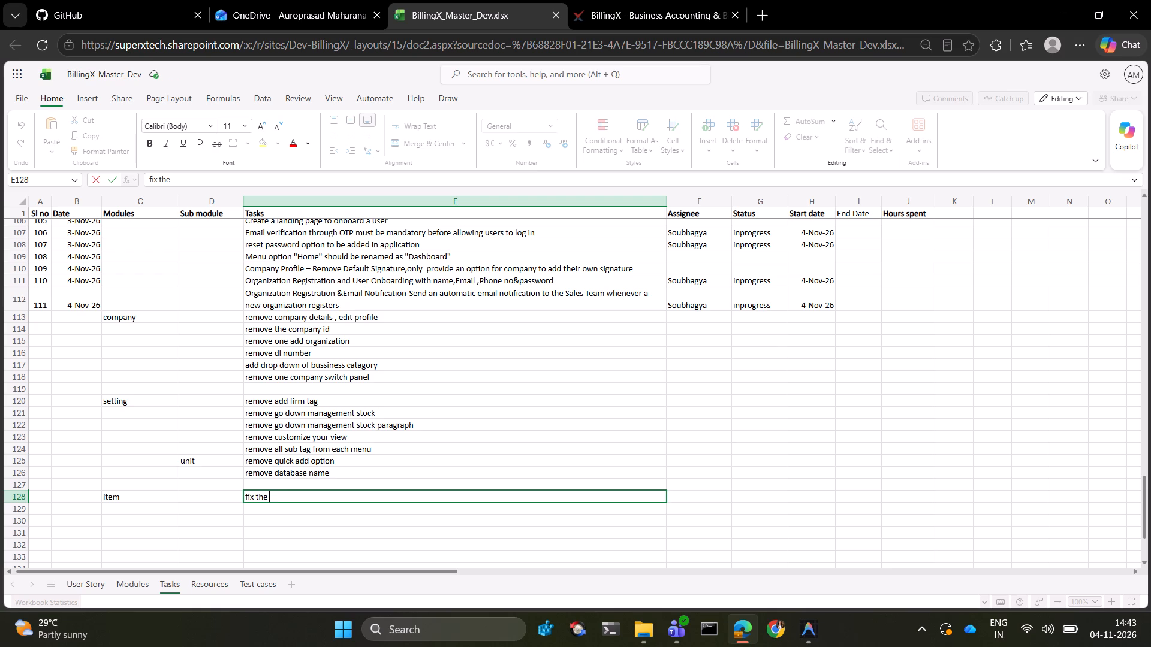
text(add item panel)
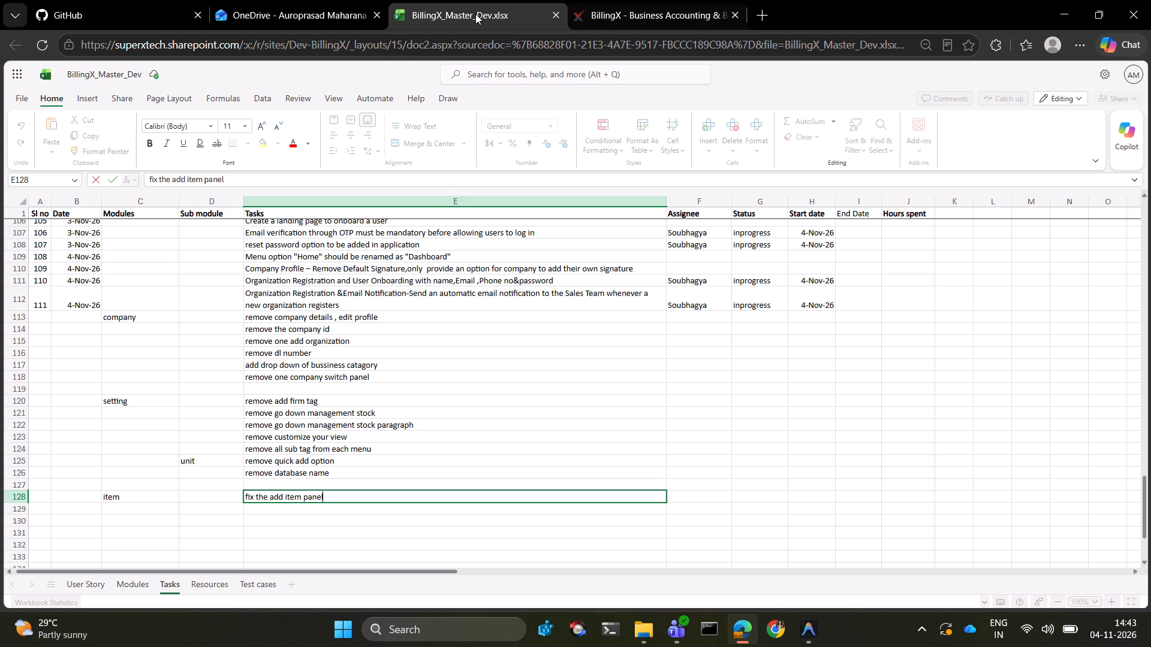
Switch to BillingX, close the New Item form, view the Stock Adjustment form for MANCOLD, and close it.
click(689, 0)
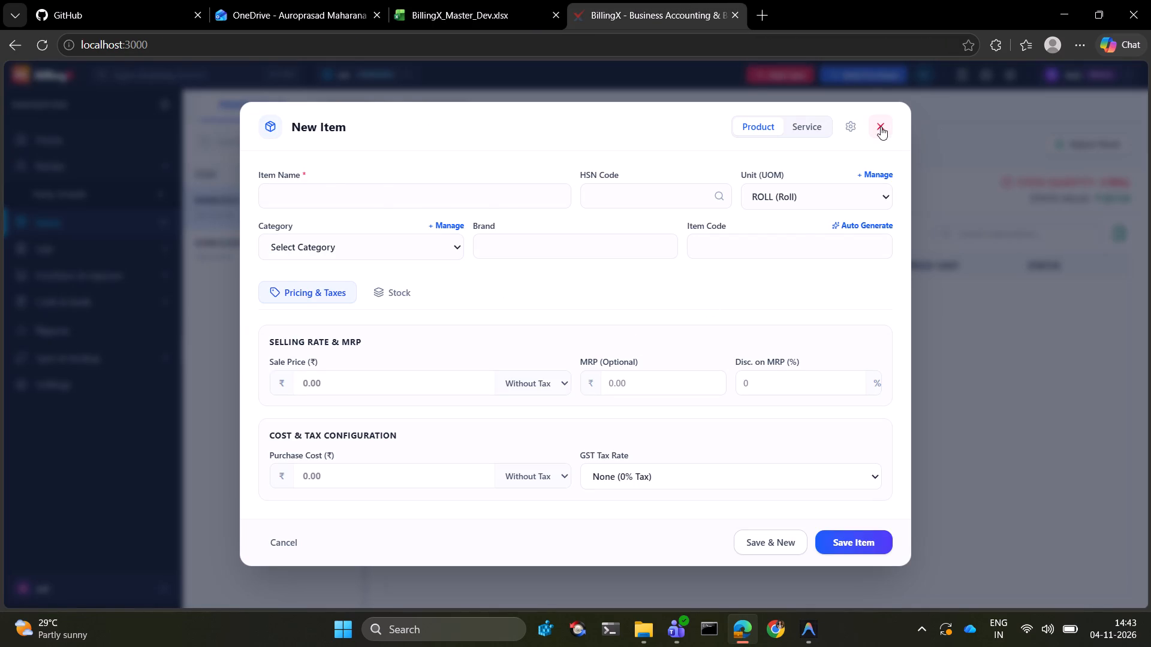
click(881, 126)
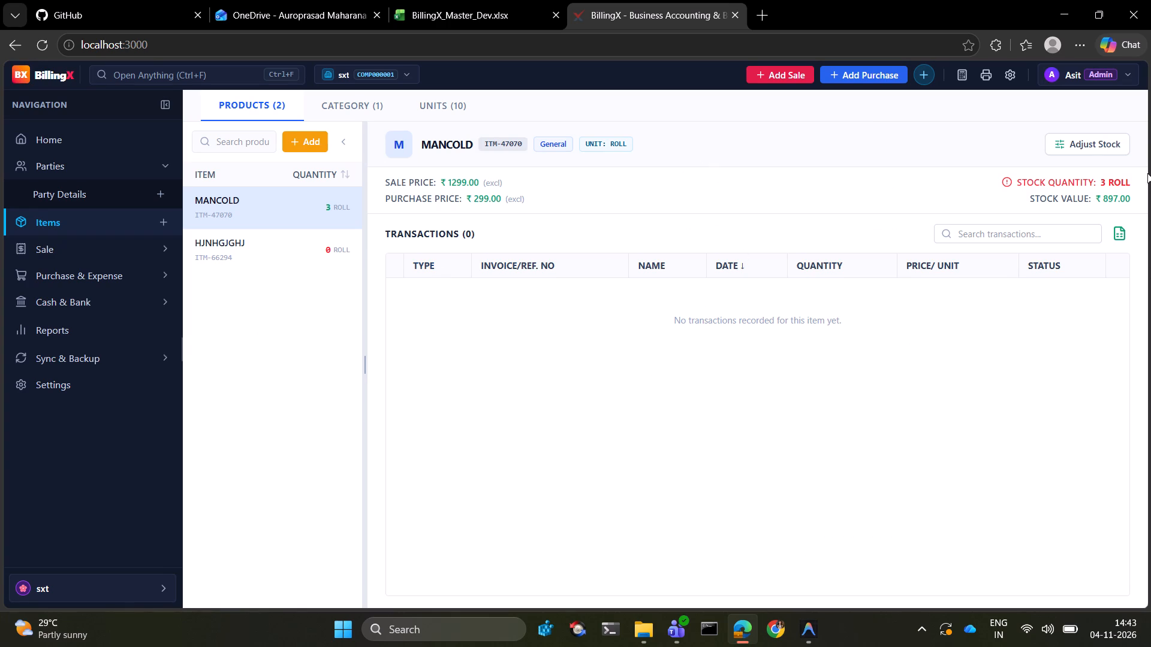
click(1096, 144)
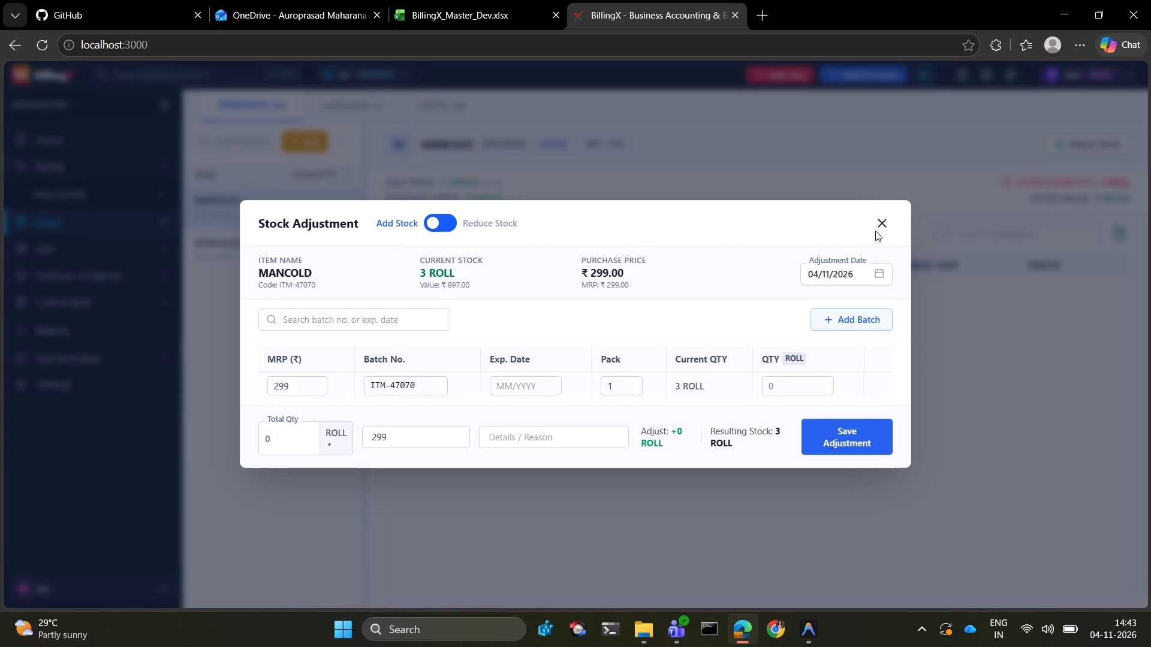
click(878, 220)
Open the Sale Invoices page, start a new sale, and examine the entire blank Sale form.
click(60, 250)
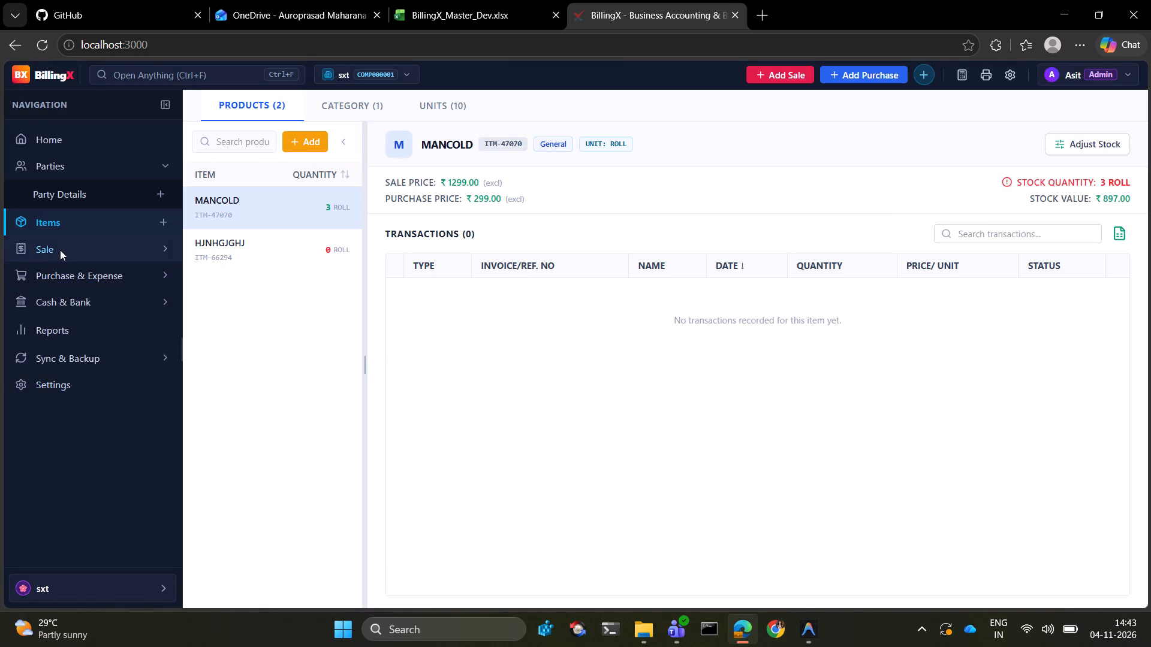
click(66, 243)
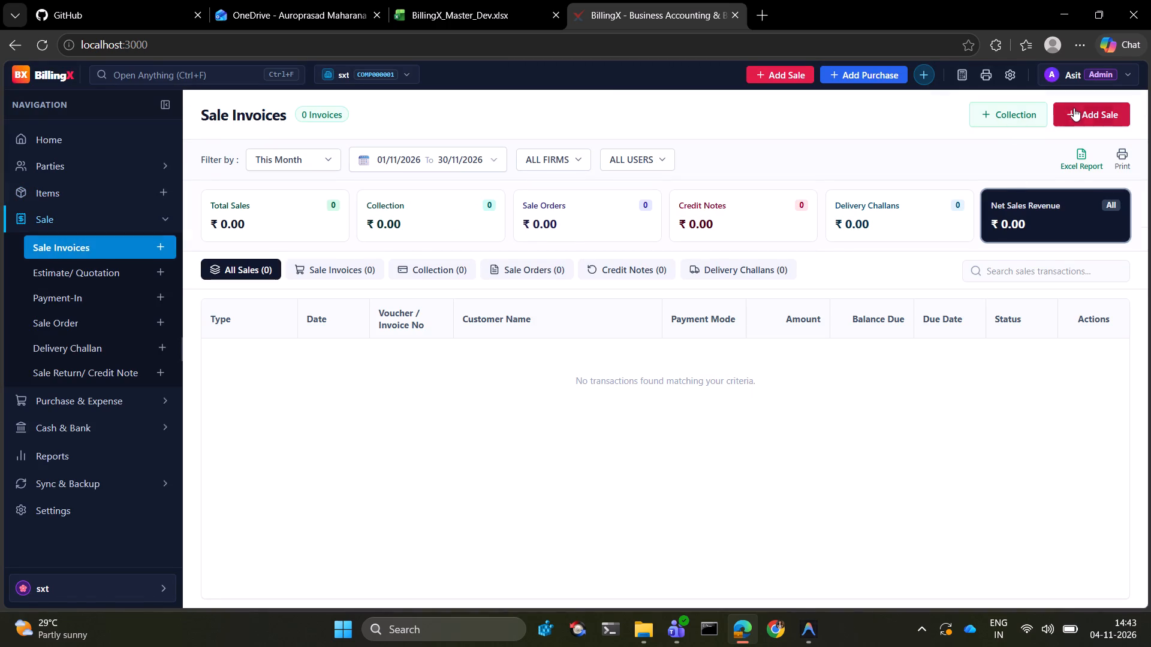
click(1074, 107)
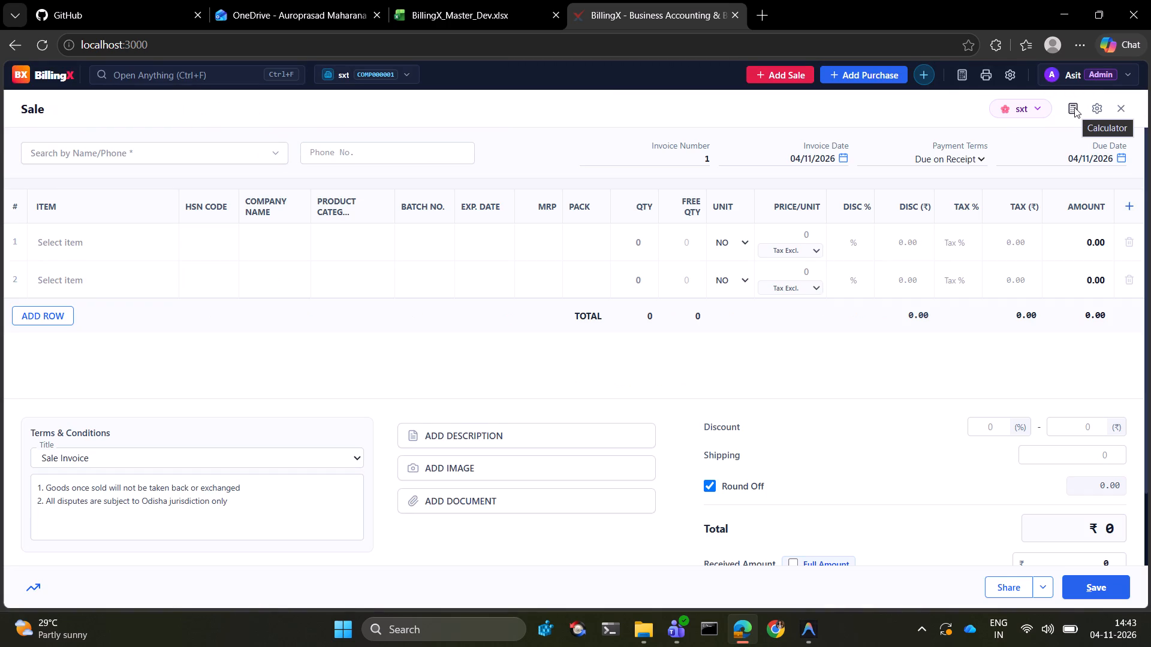
scroll(391, 281, down, 3)
scroll(213, 279, up, 4)
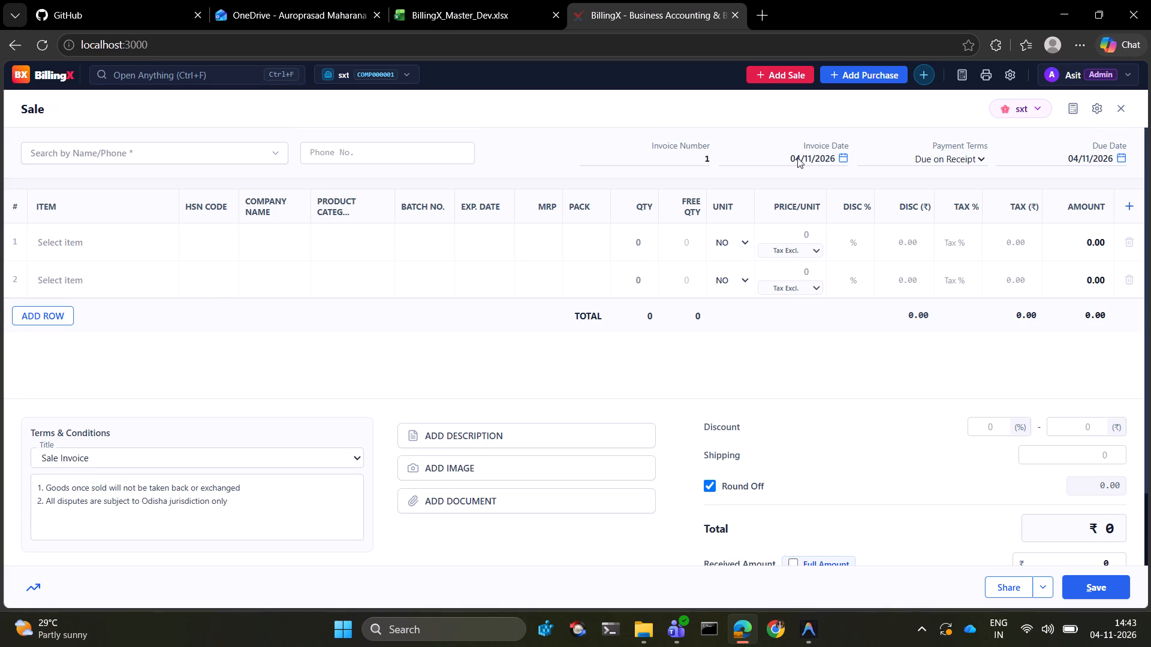
scroll(707, 473, down, 8)
scroll(707, 473, up, 1)
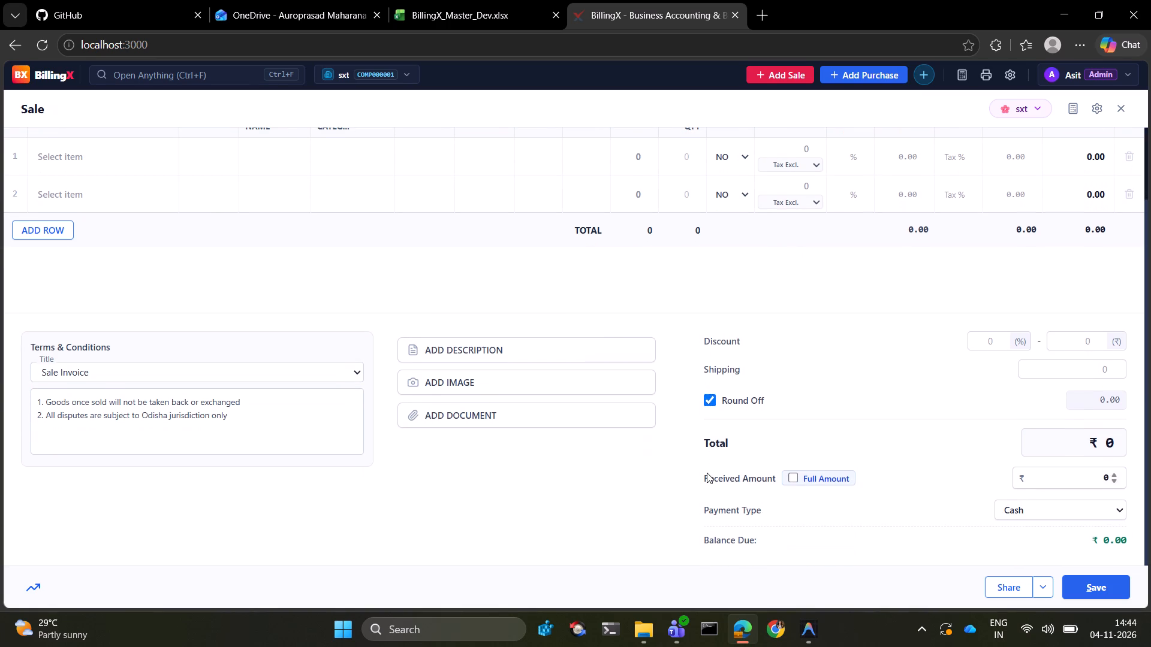
scroll(707, 473, up, 3)
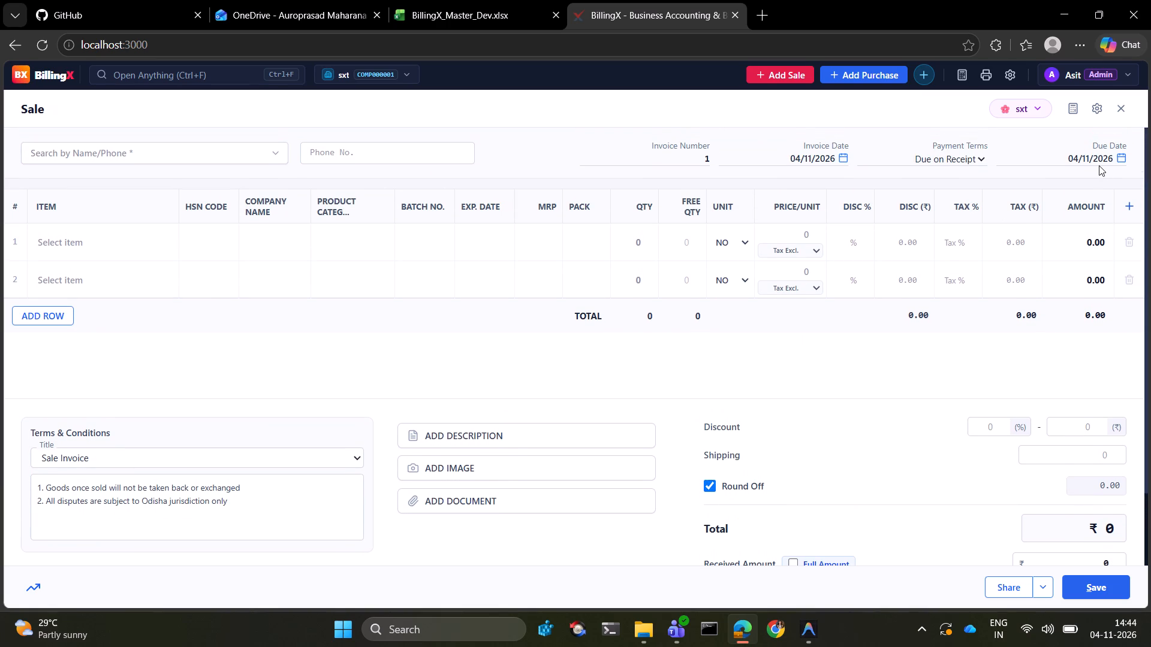
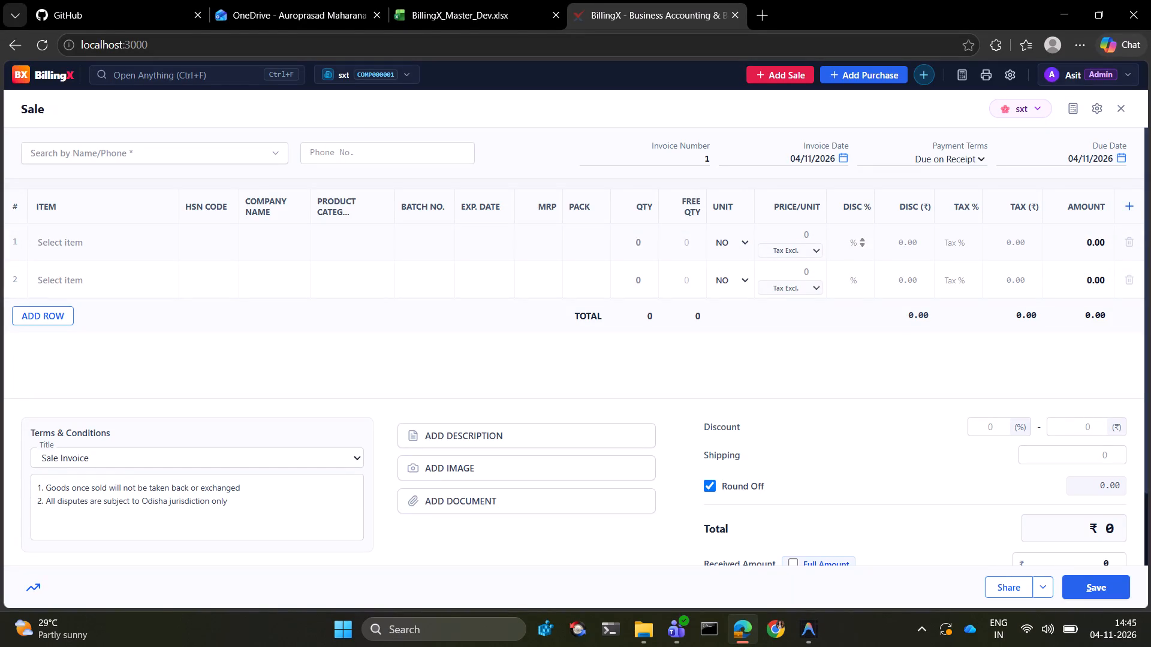
Close the Sale form and review the Estimate/Quotation, Payment-In, Sale Order, Delivery Challan and Sale Return/Credit Note pages.
click(1129, 113)
click(99, 281)
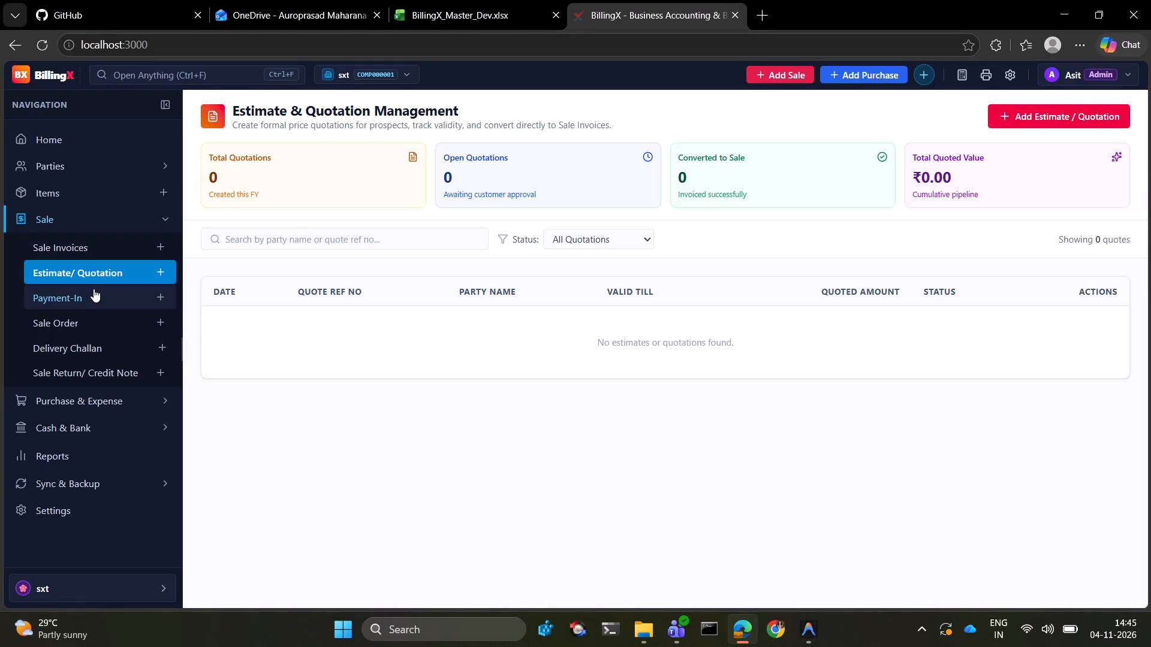
click(80, 304)
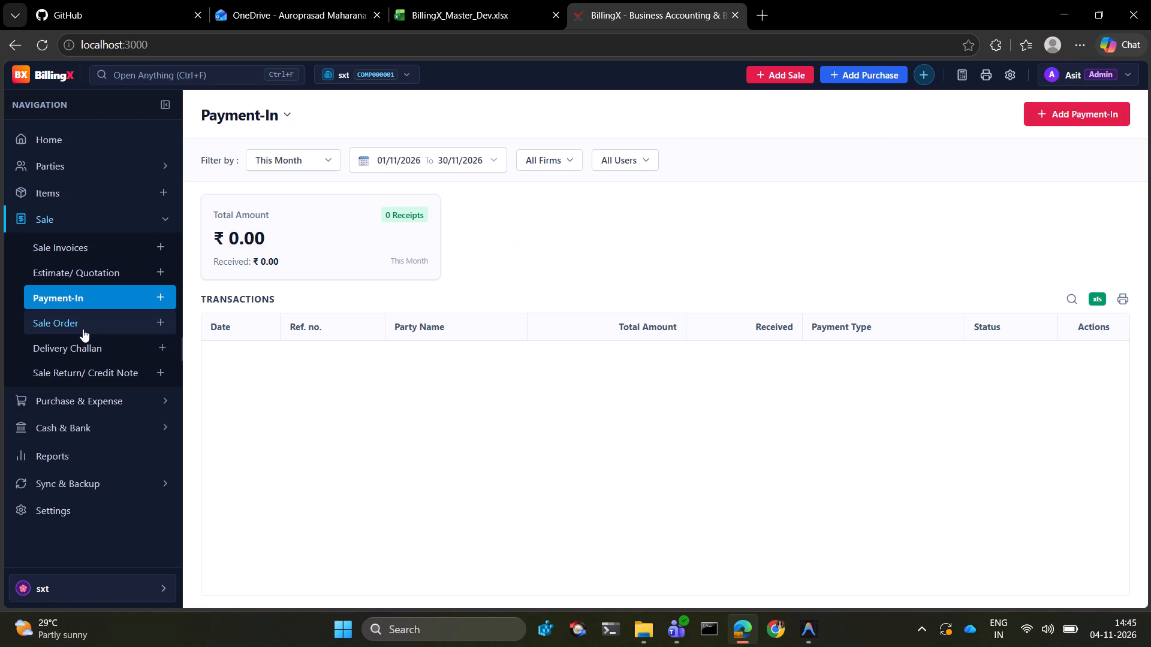
click(83, 329)
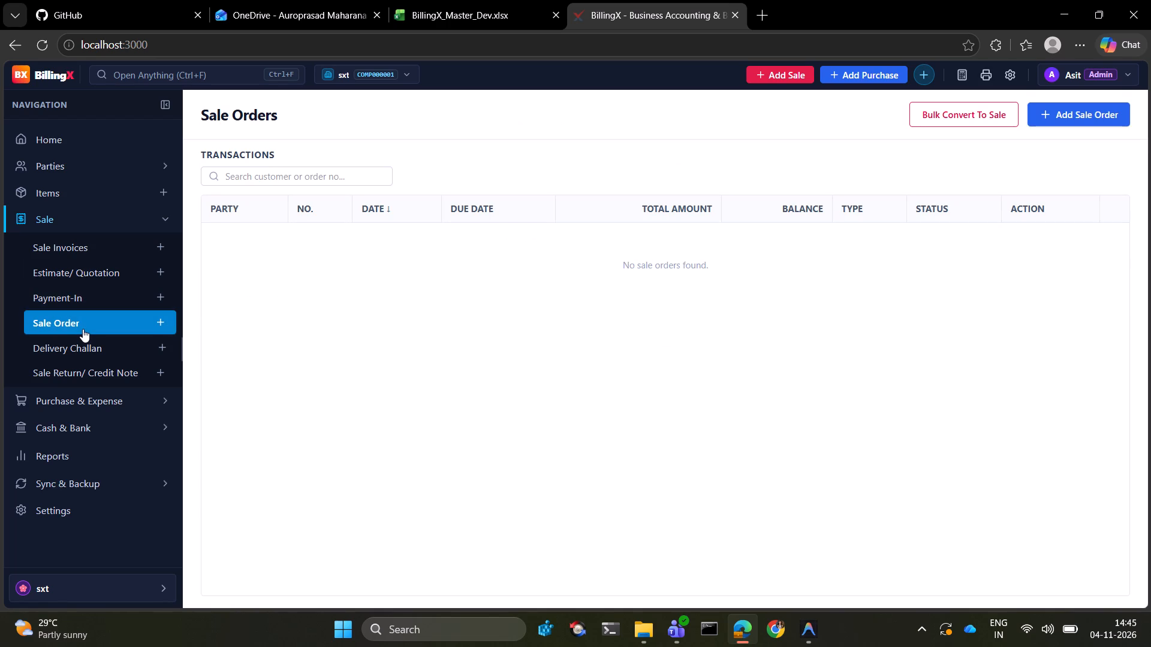
click(86, 343)
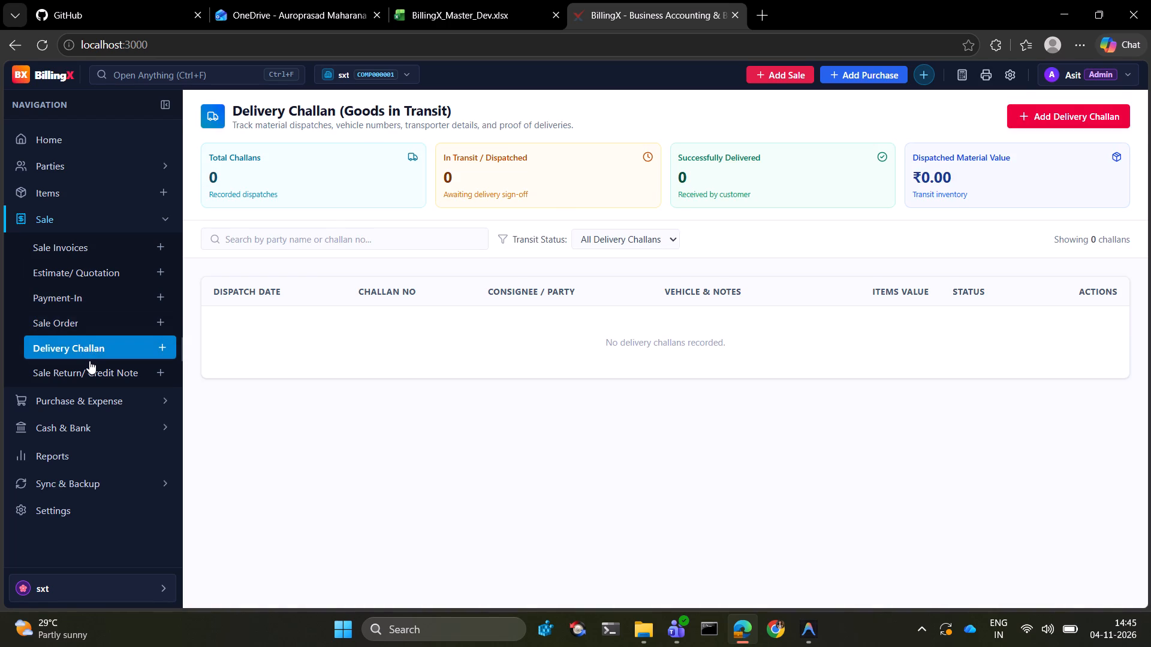
click(89, 361)
Review the Purchase & Expense module's Purchase Bills, Payment-Out, Expenses, Purchase Order and Purchase Return/Dr. Note pages.
click(95, 393)
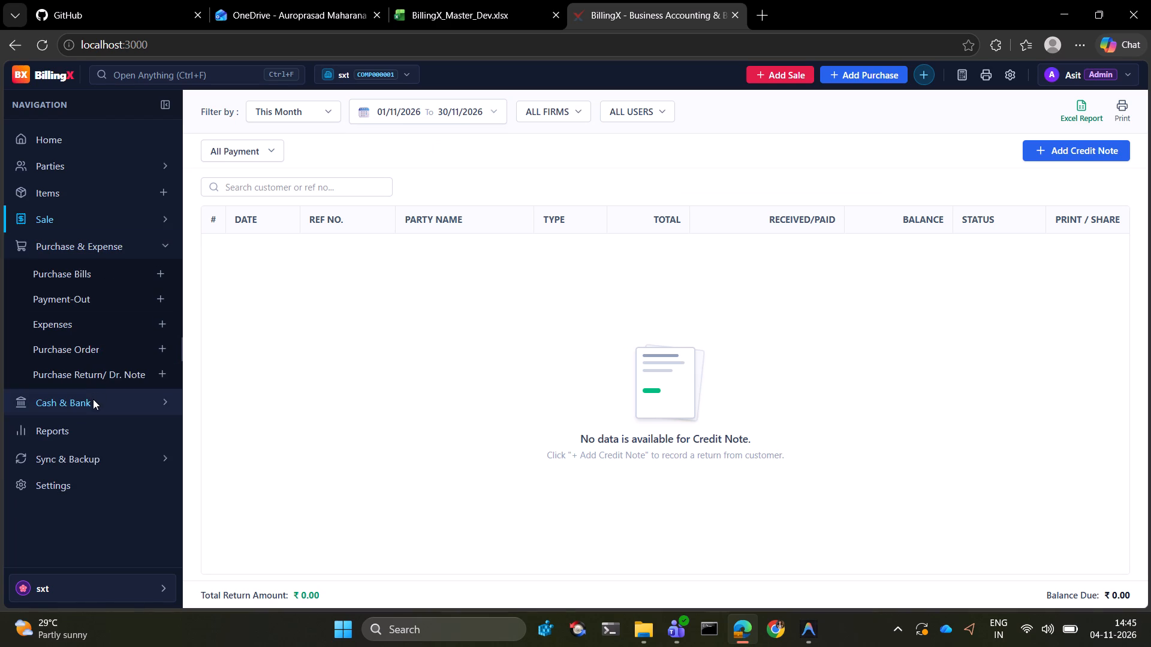
click(97, 274)
click(86, 298)
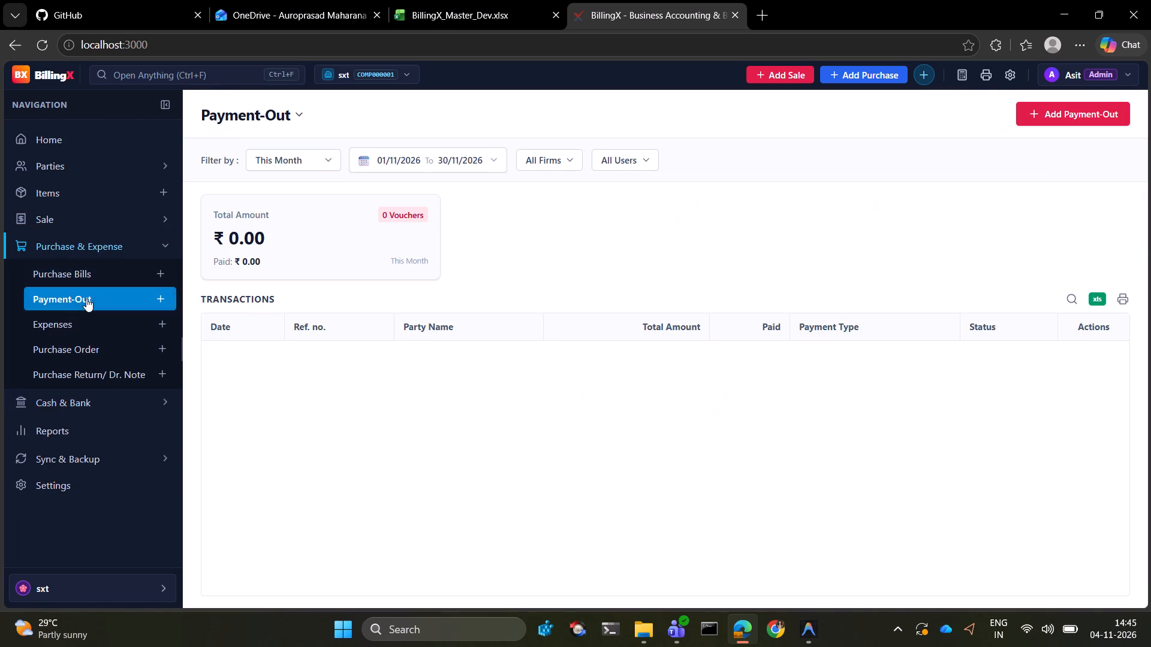
click(64, 319)
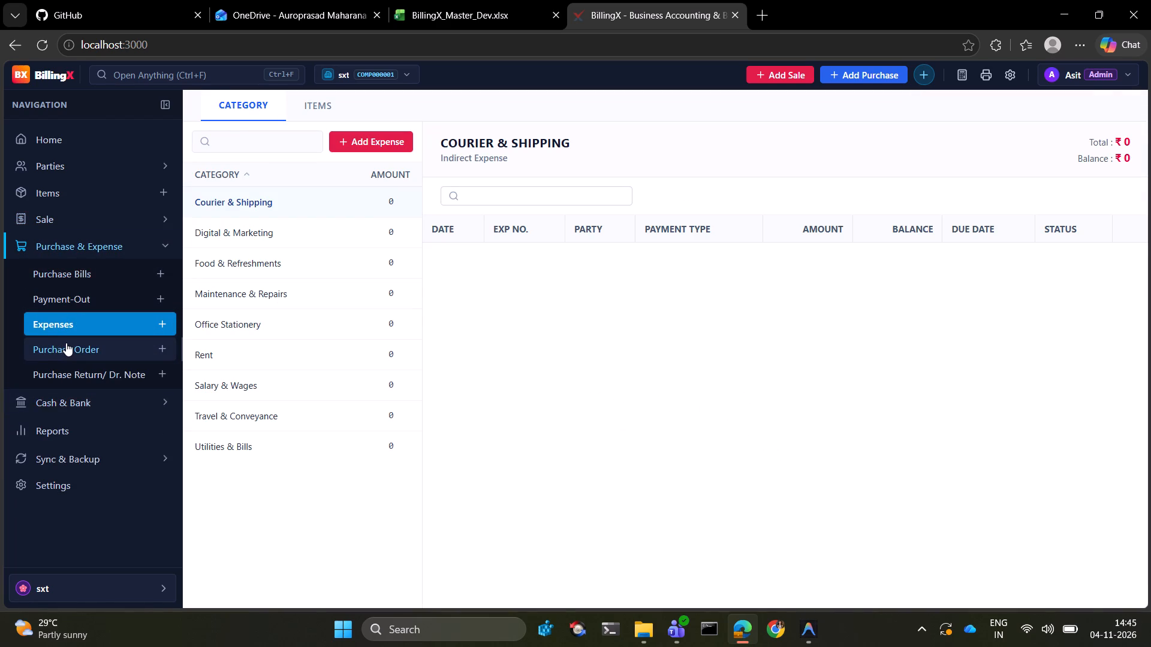
click(66, 343)
click(65, 353)
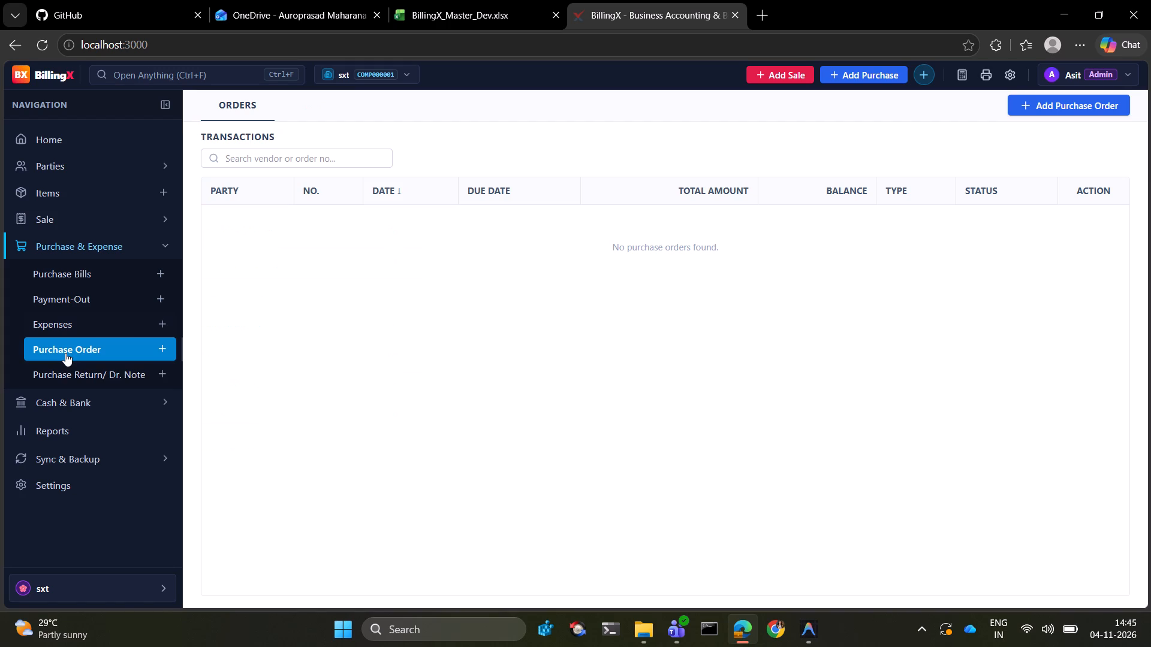
click(65, 364)
click(62, 377)
Expand the Cash & Bank module, look through the Reports list, and view the Sync & Backup page.
click(61, 398)
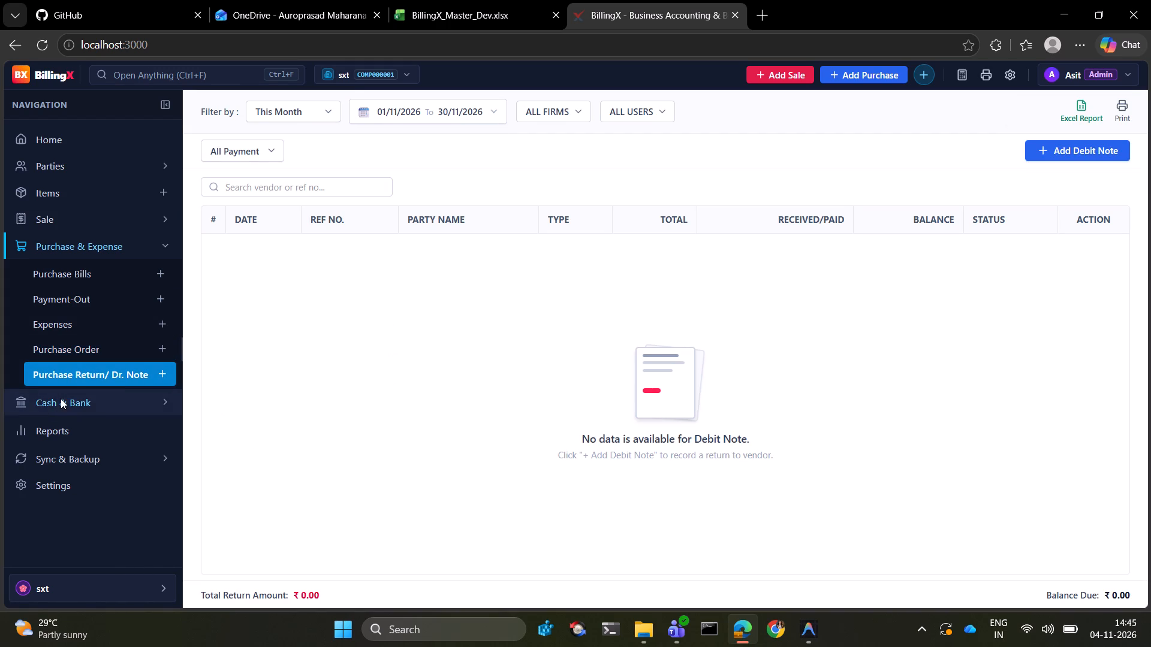
click(59, 400)
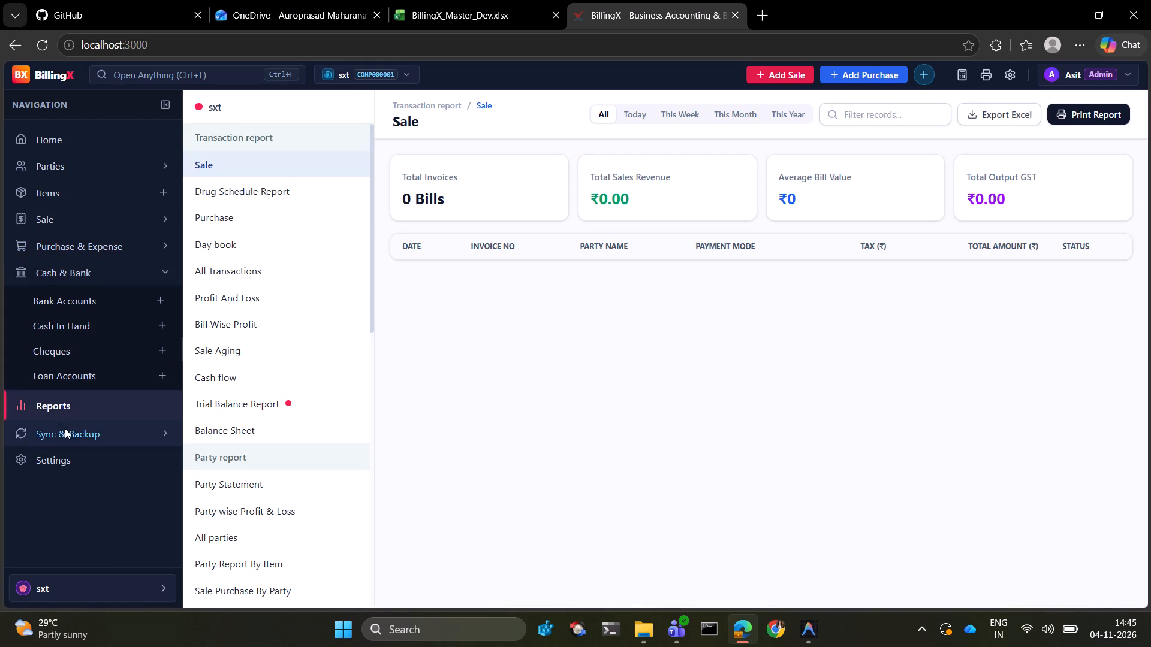
scroll(244, 424, down, 5)
scroll(227, 431, up, 2)
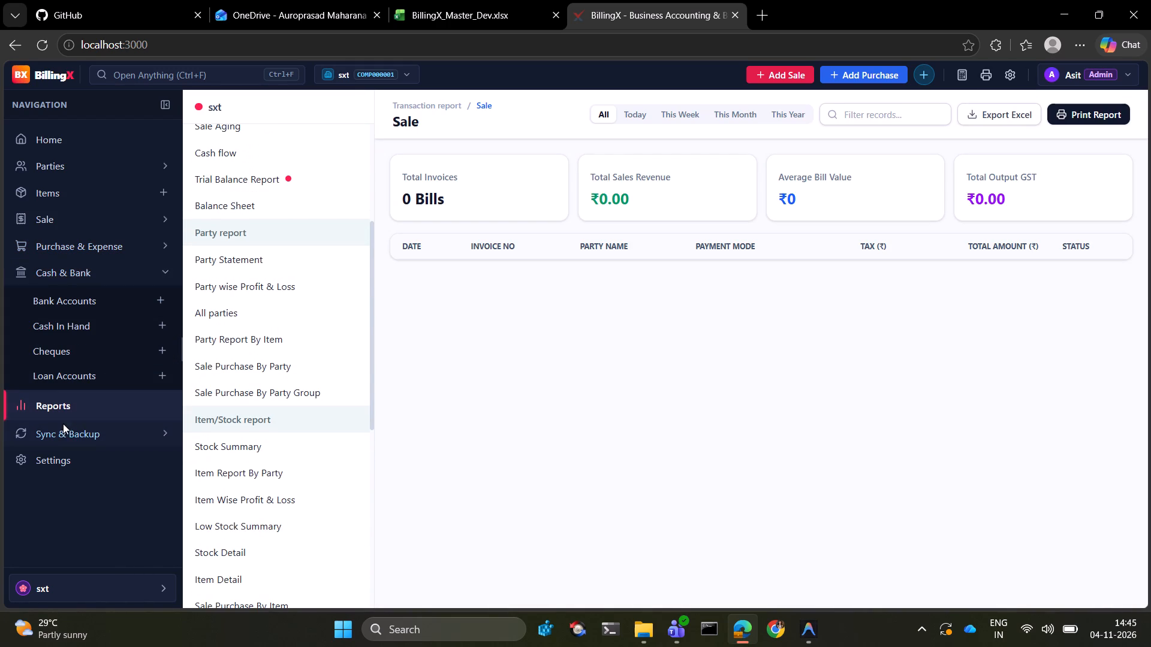
click(66, 427)
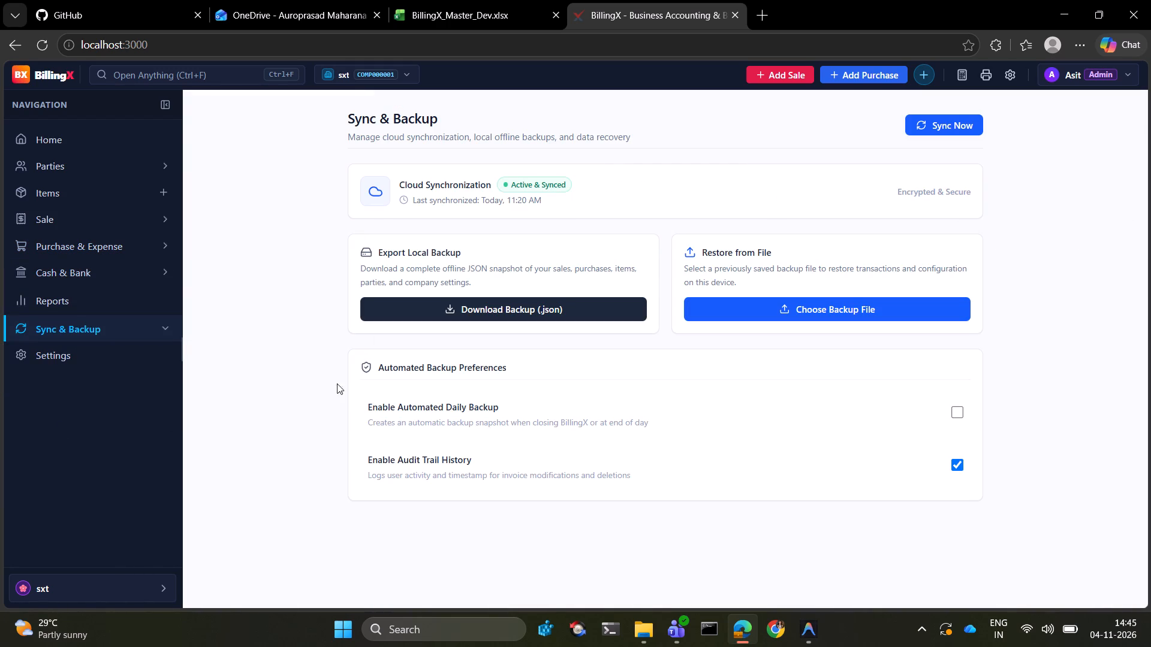
scroll(425, 396, up, 4)
Switch to the BillingX_Master_Dev workbook and copy the date 4-Nov-26 from B112 unchanged down through B128 of the Tasks sheet.
click(500, 0)
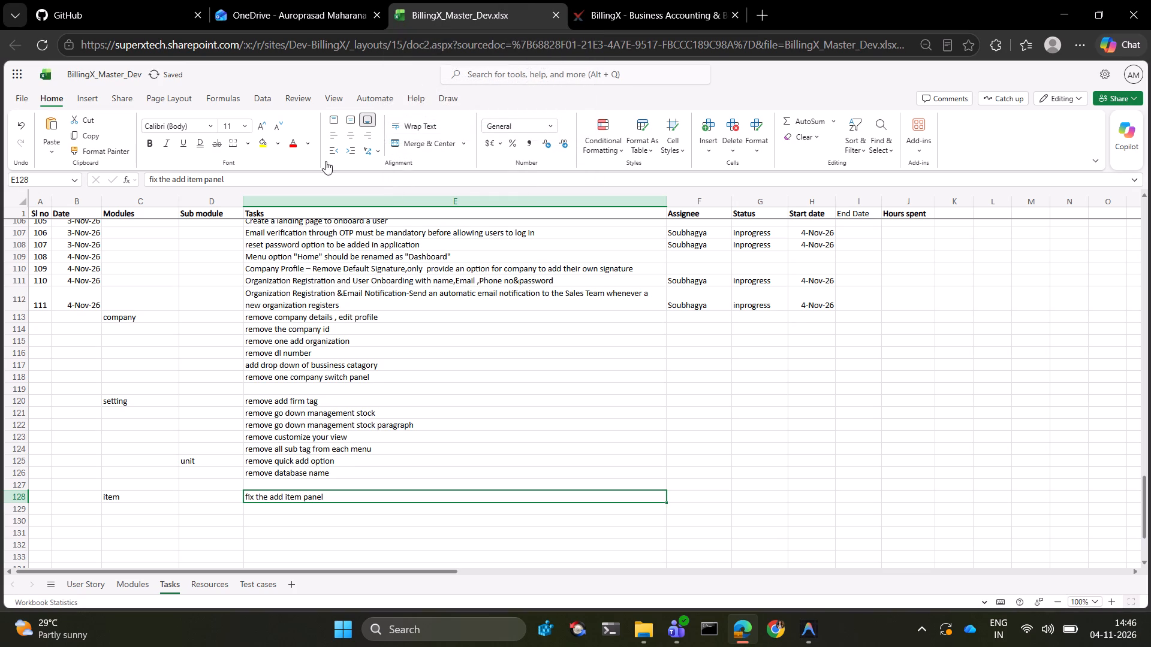
scroll(415, 506, up, 1)
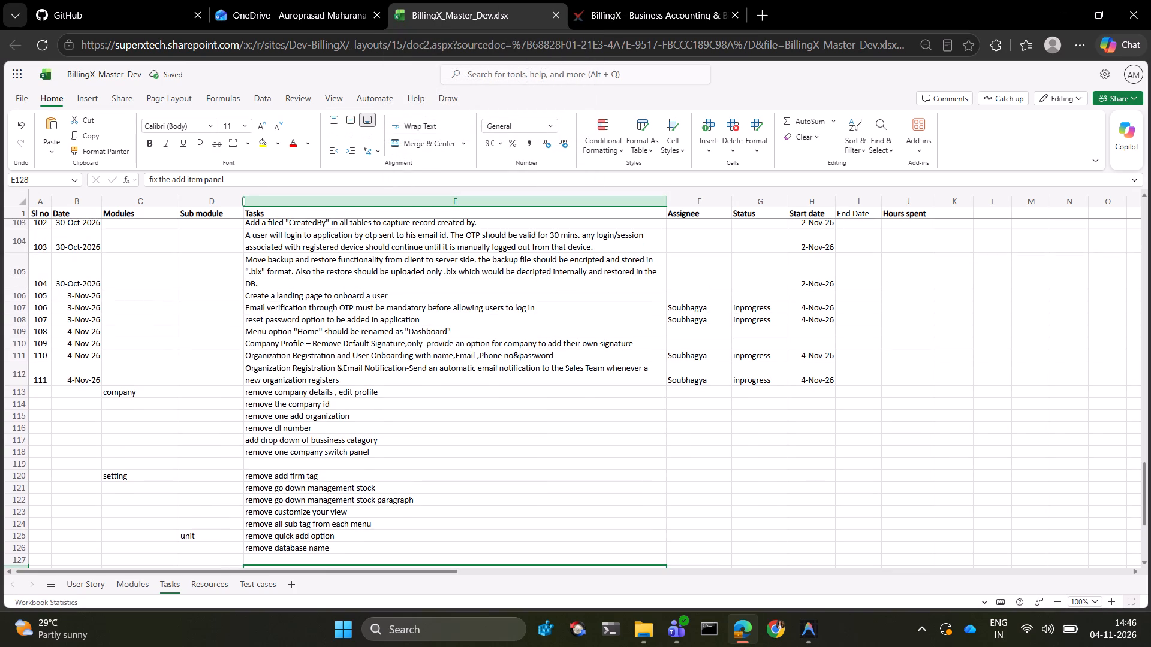
scroll(421, 455, down, 2)
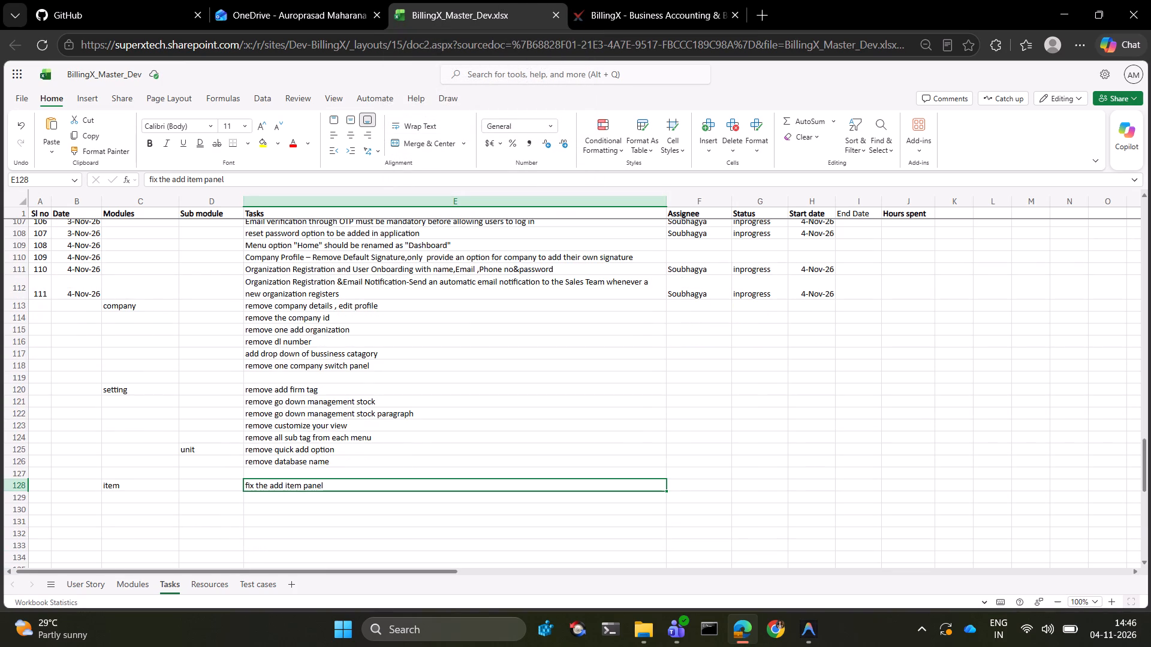
scroll(248, 442, up, 1)
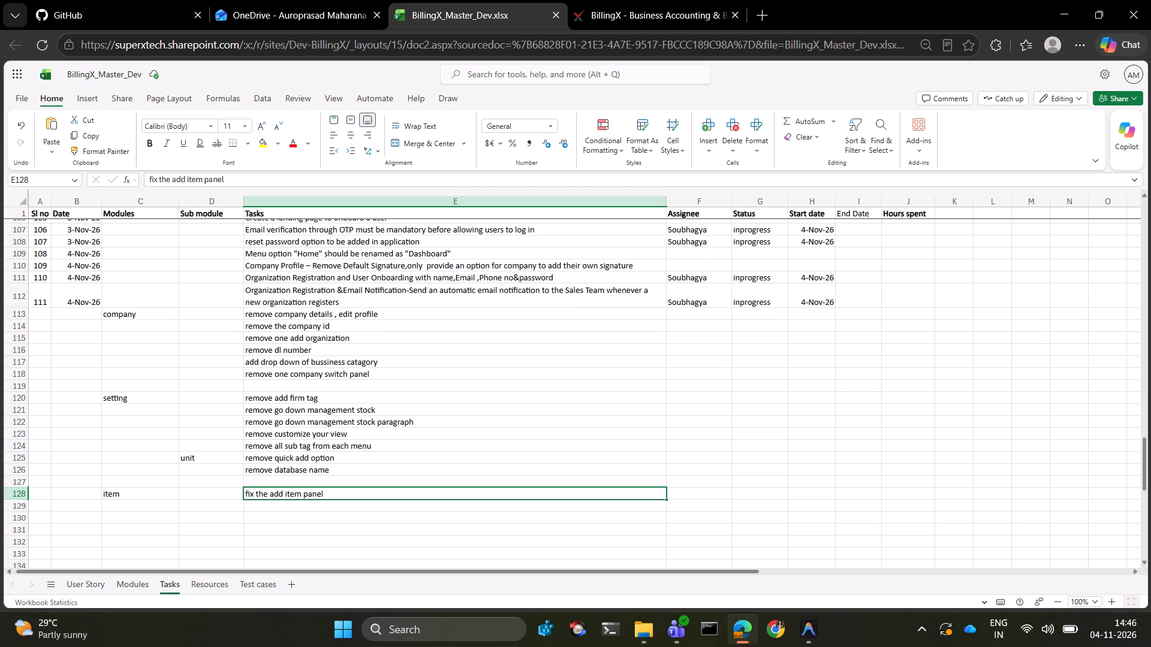
click(81, 313)
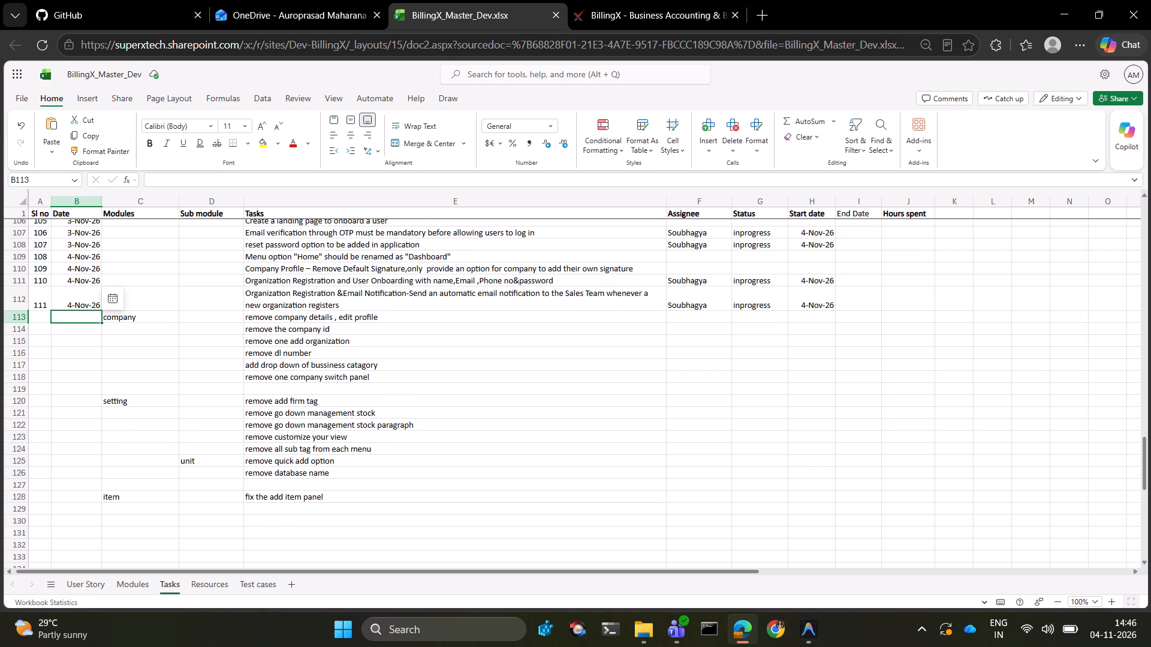
click(85, 301)
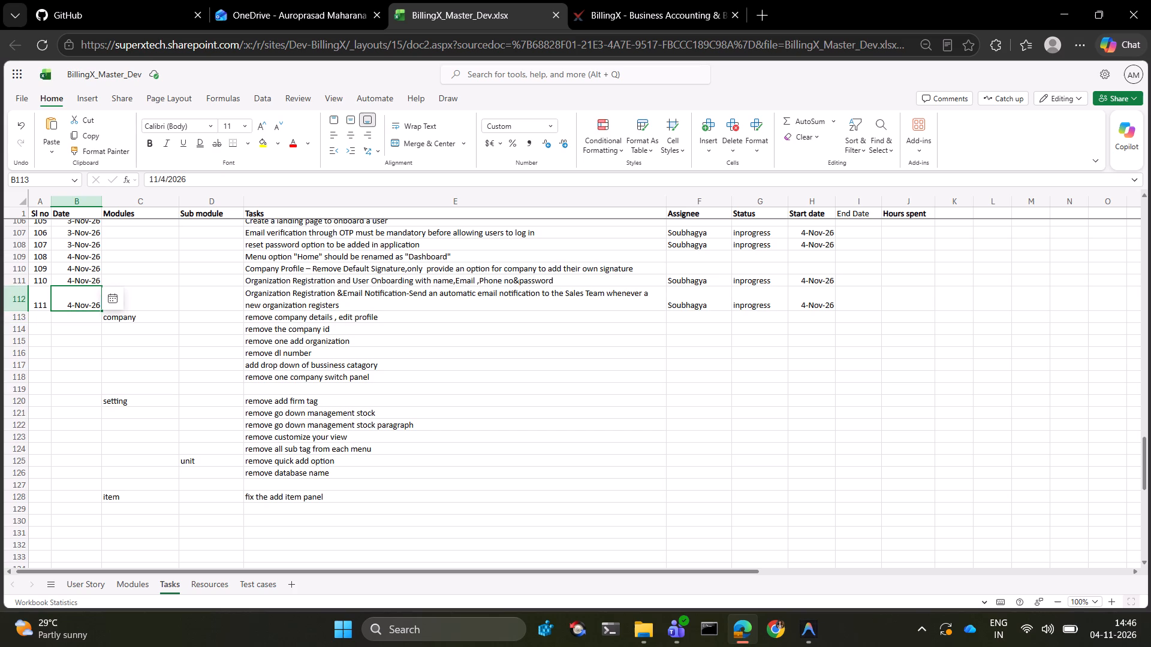
drag(103, 310, 98, 353)
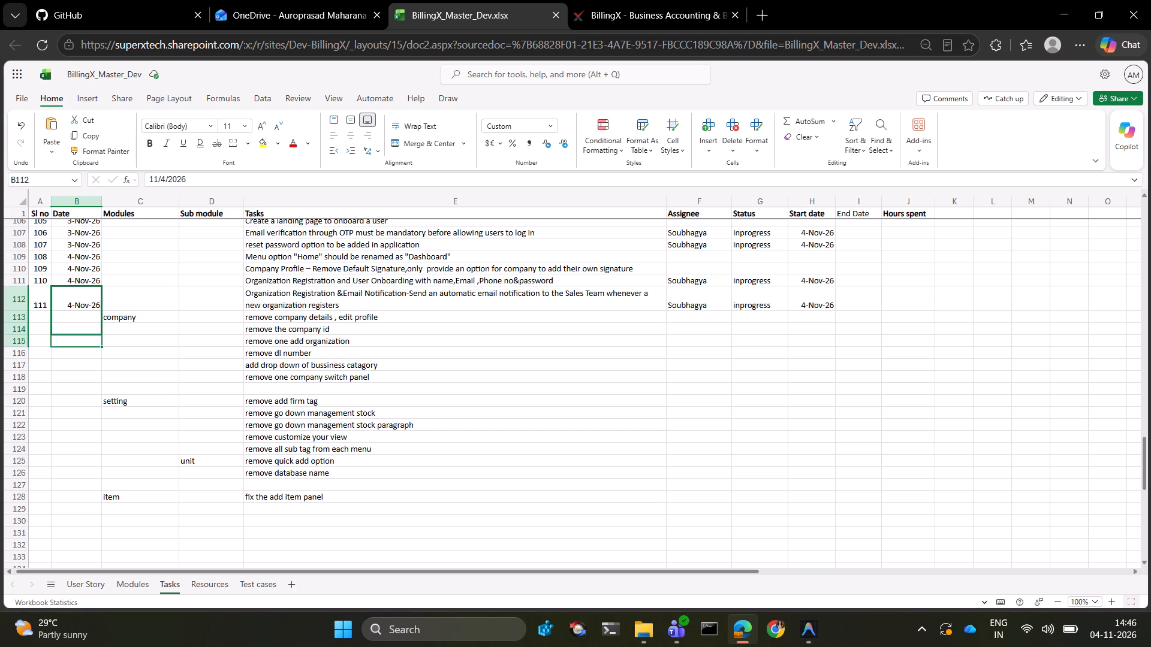
drag(98, 353, 98, 495)
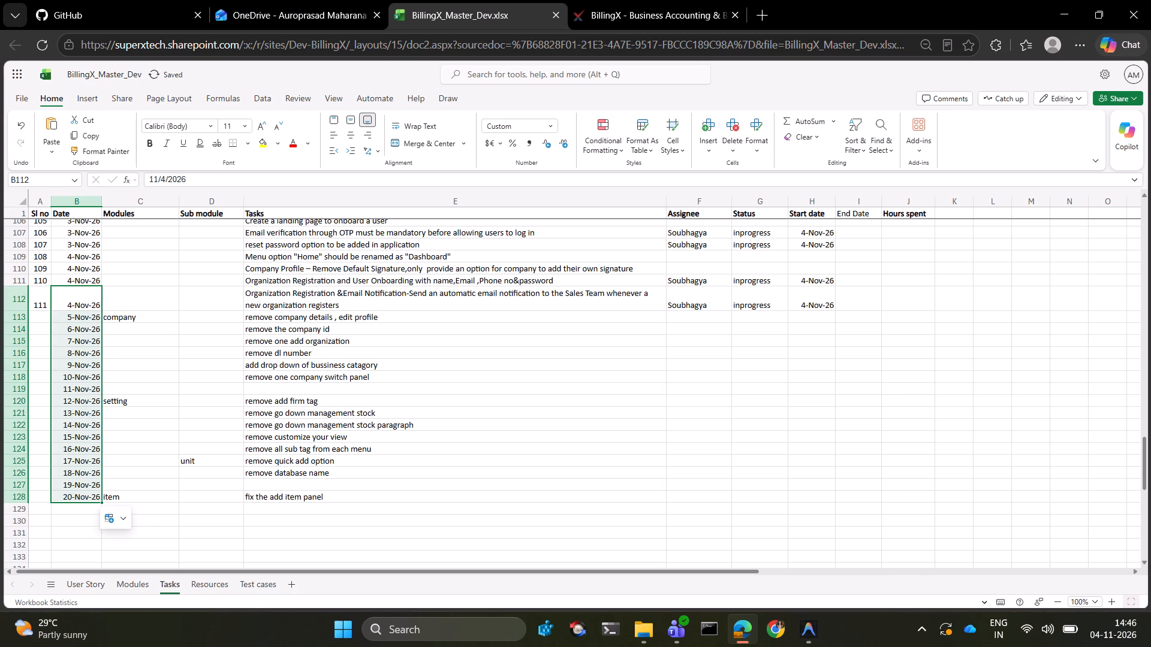
click(126, 517)
click(132, 539)
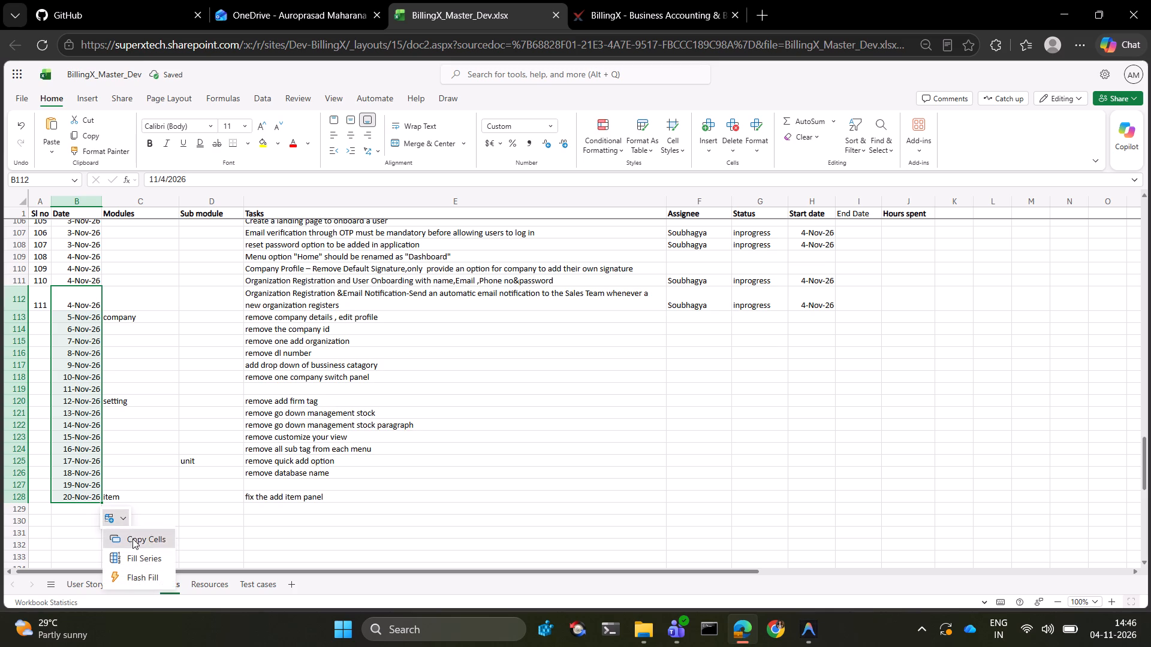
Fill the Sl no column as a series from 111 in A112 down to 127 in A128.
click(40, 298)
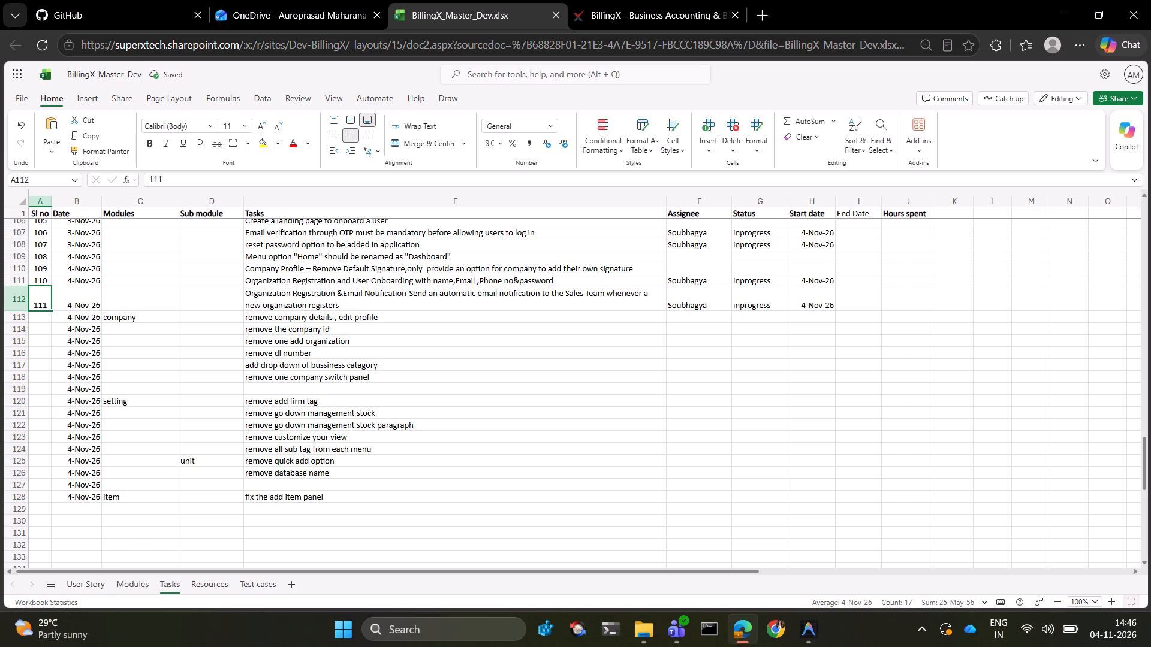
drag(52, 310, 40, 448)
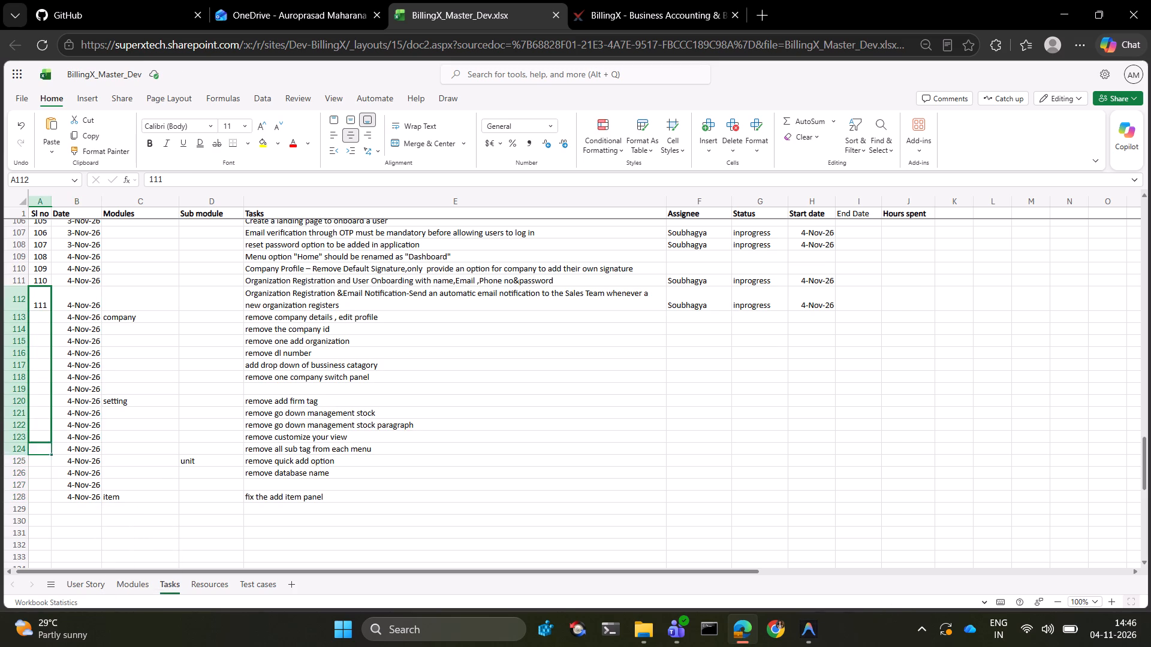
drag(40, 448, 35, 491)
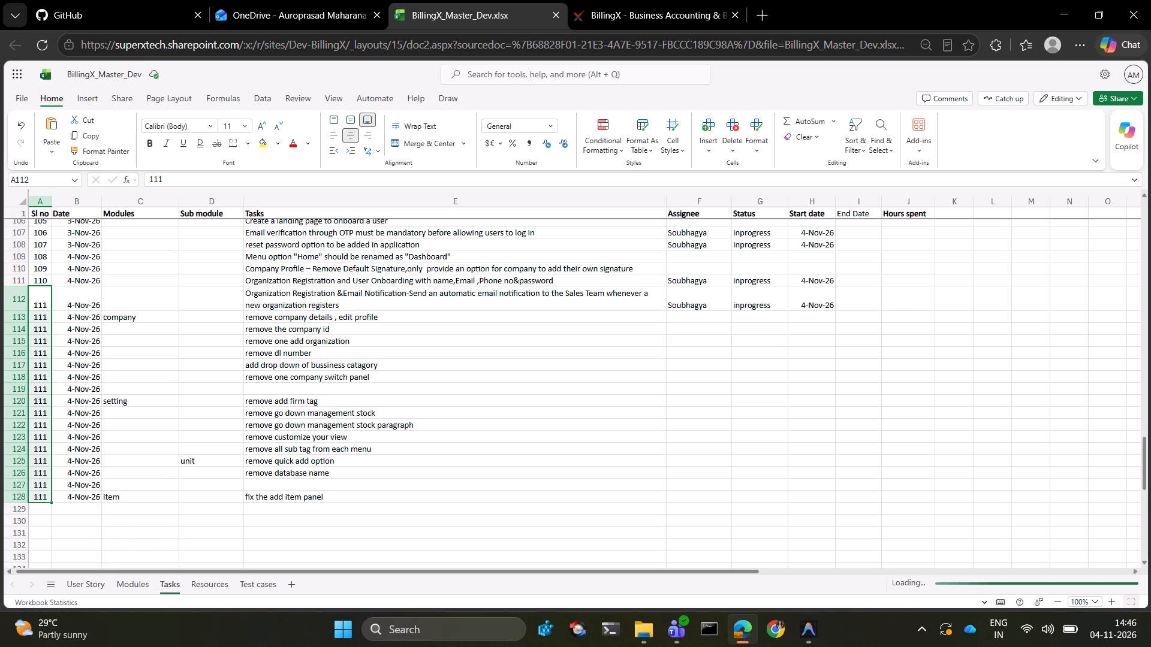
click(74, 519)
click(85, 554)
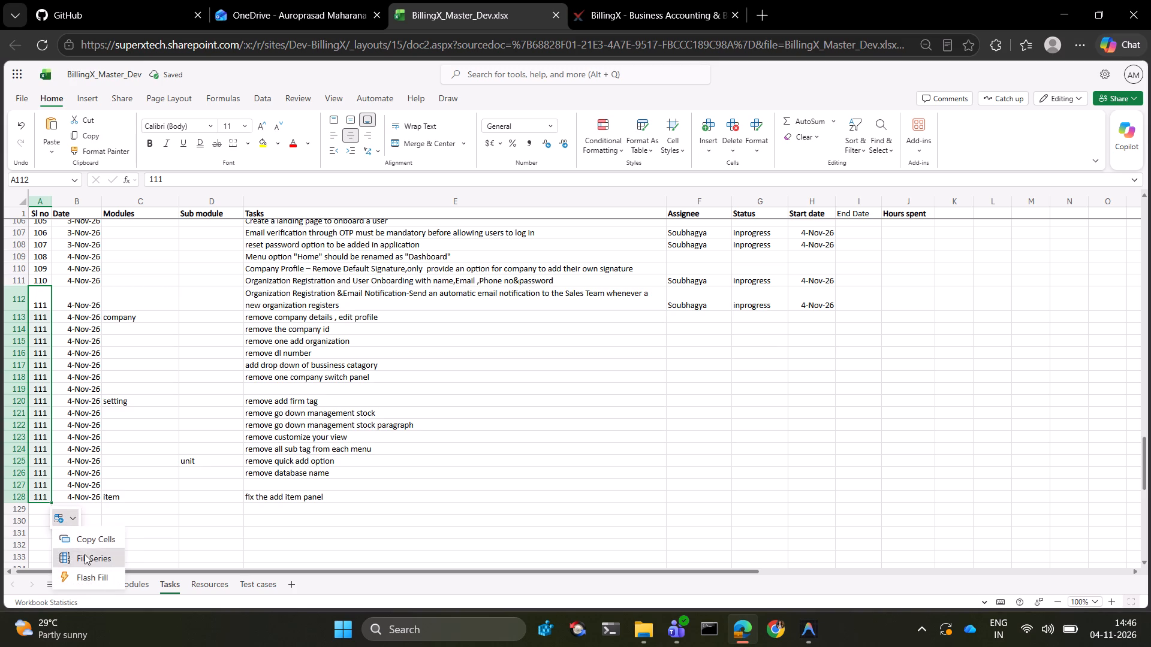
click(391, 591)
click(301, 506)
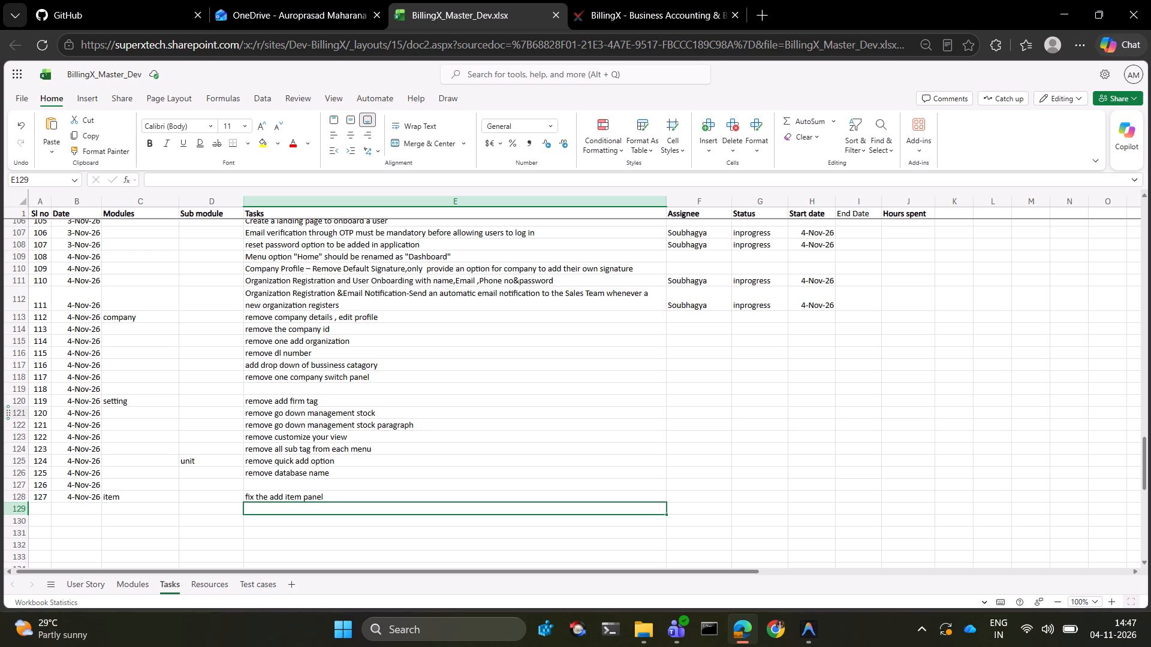
Delete the two rows without tasks: the one above the setting module and the one above the item module.
right_click(19, 389)
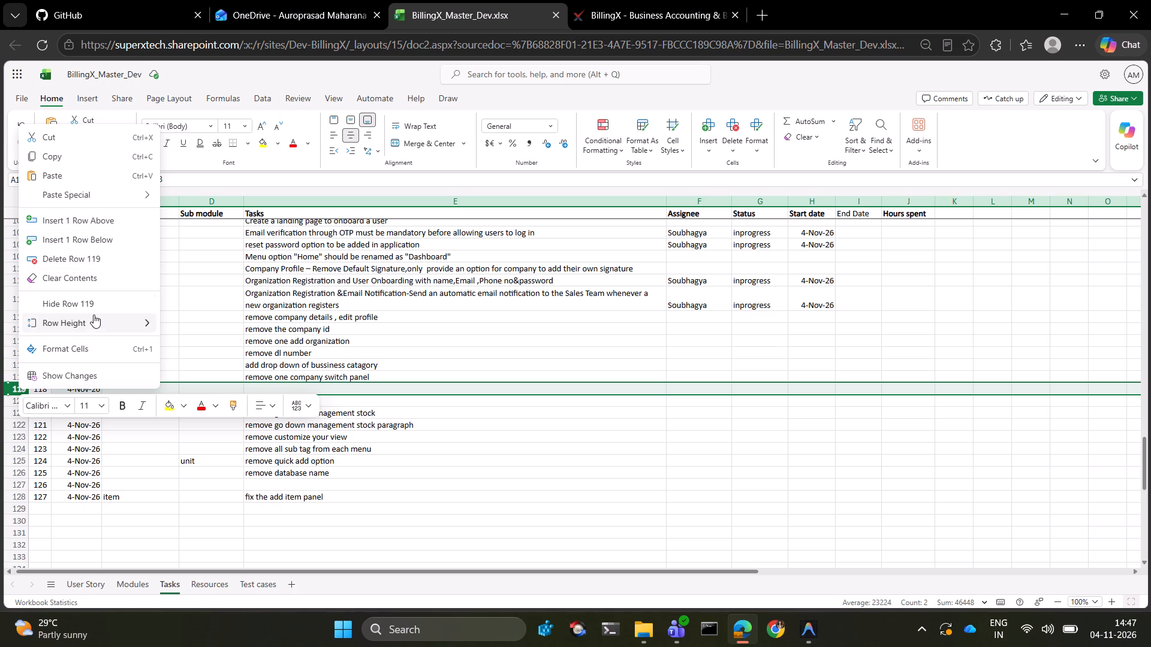
click(111, 258)
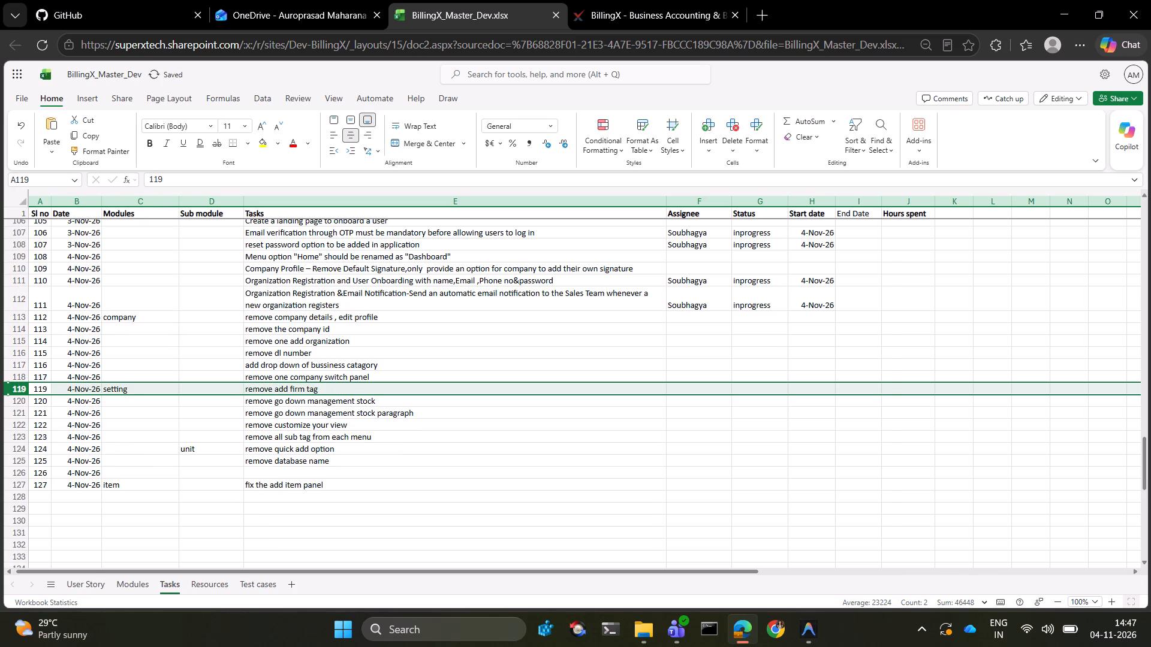
click(16, 470)
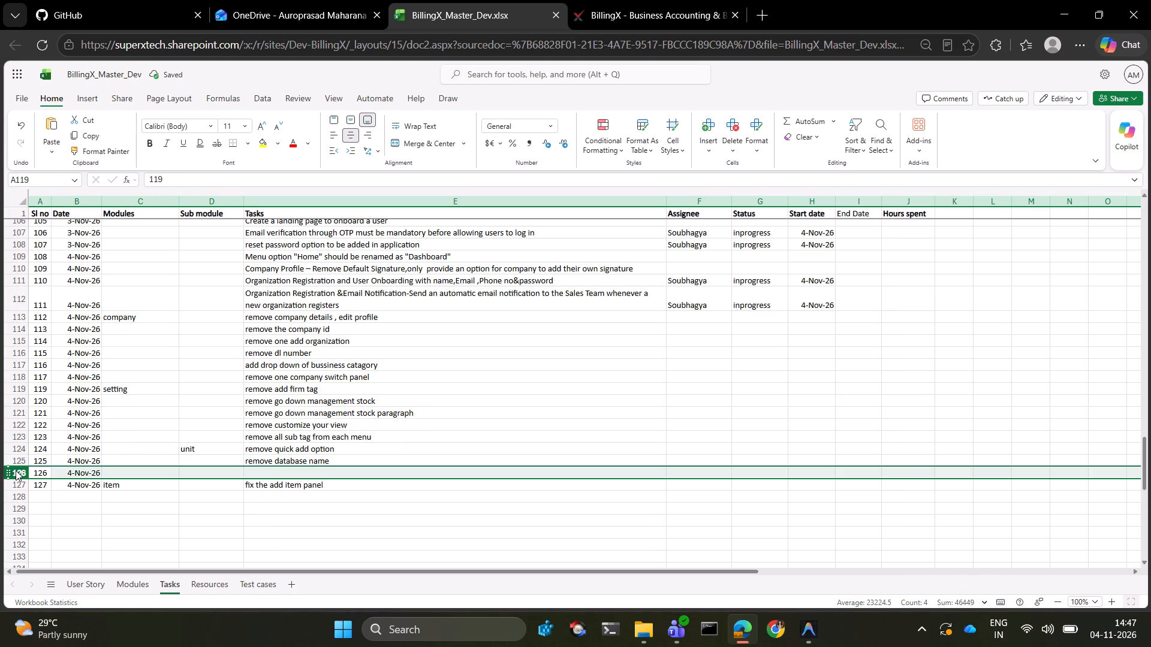
right_click(23, 468)
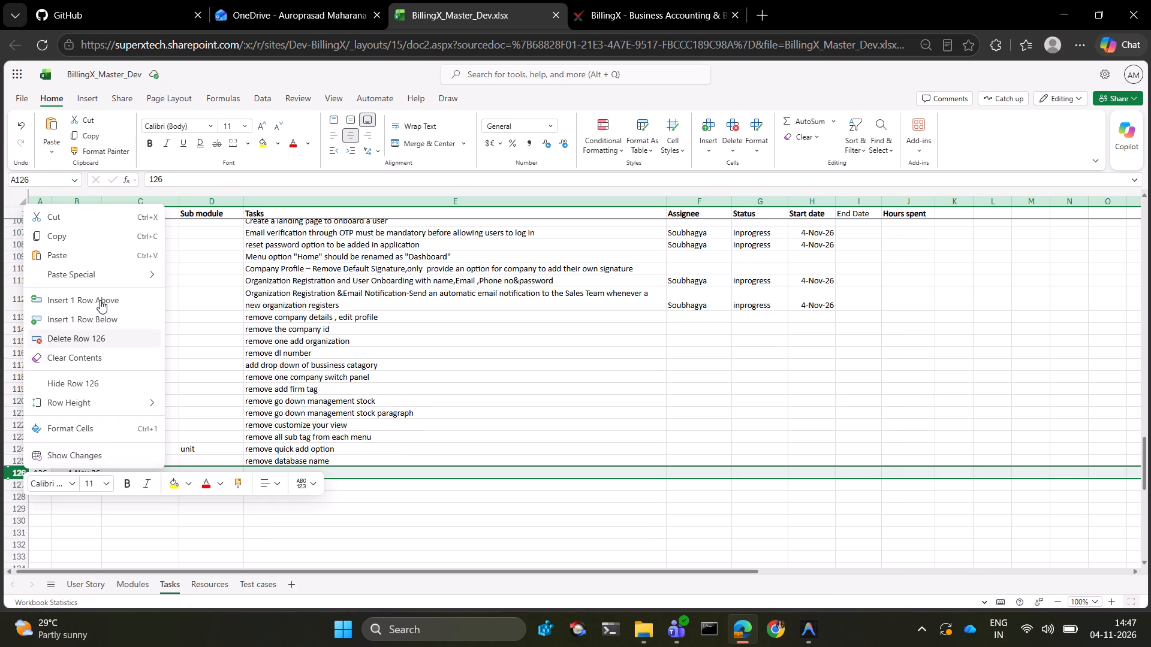
click(82, 338)
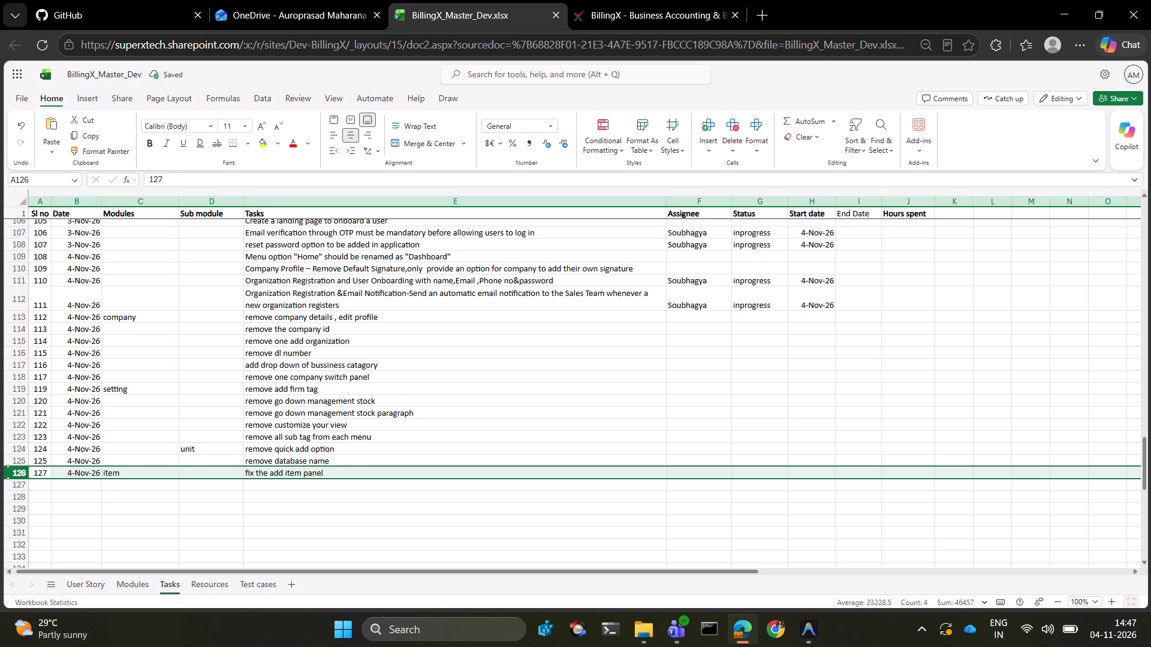
Renumber the Sl no column as a series from 111 in A112 down to 125 in A126.
click(40, 304)
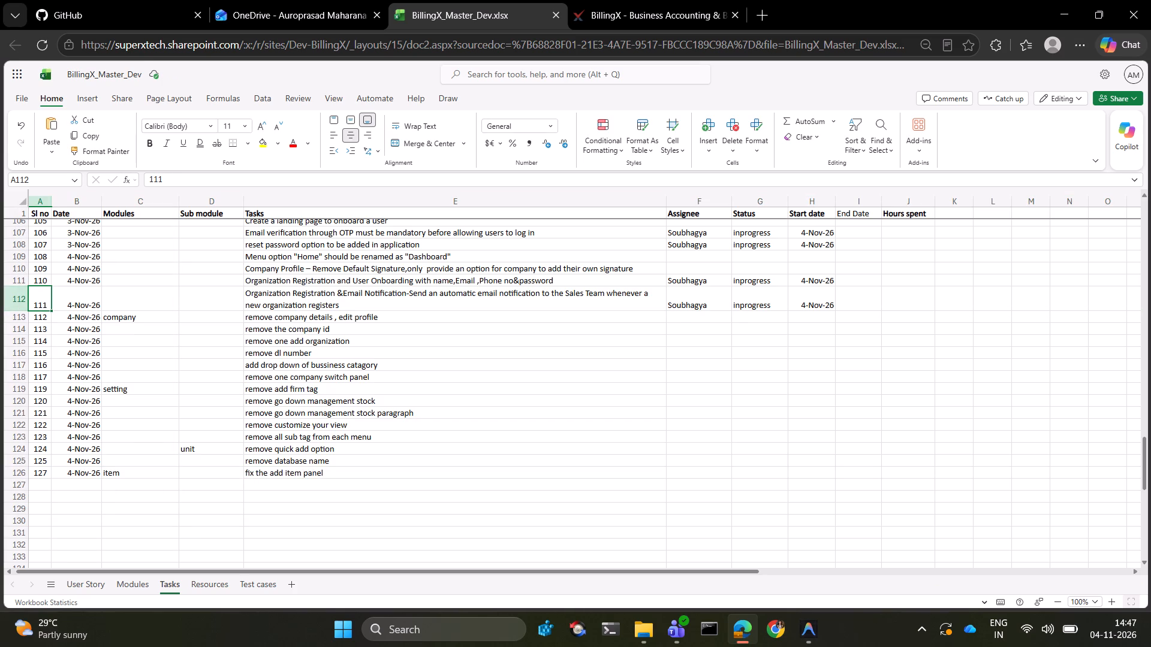
drag(50, 312, 53, 471)
click(76, 491)
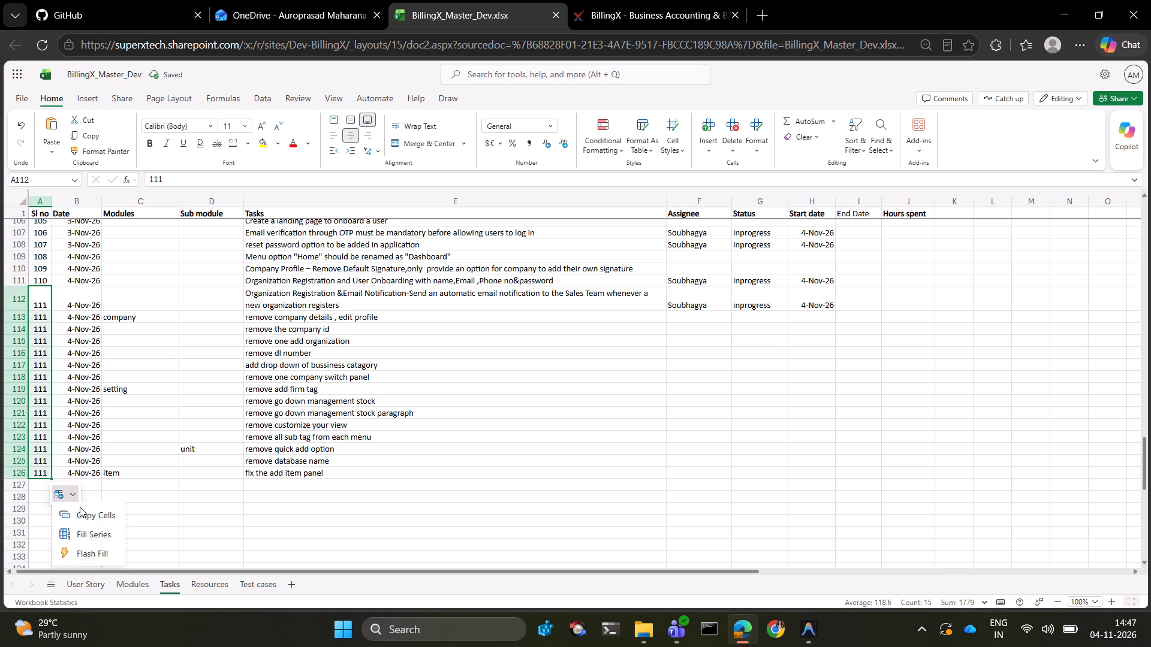
click(85, 528)
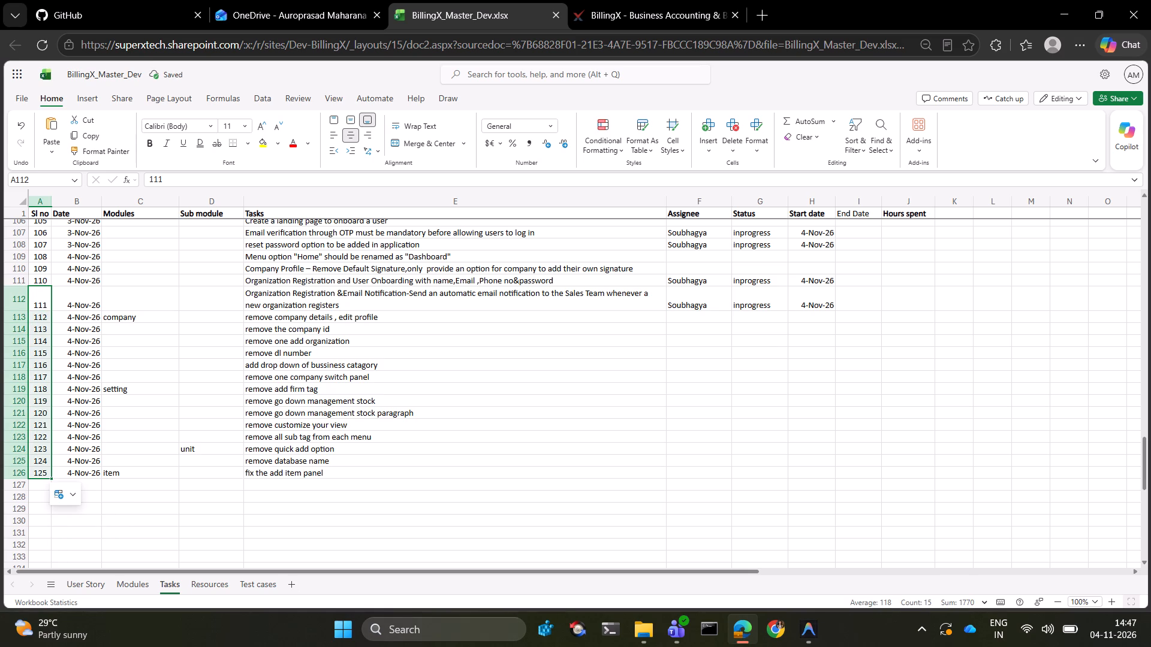
click(466, 522)
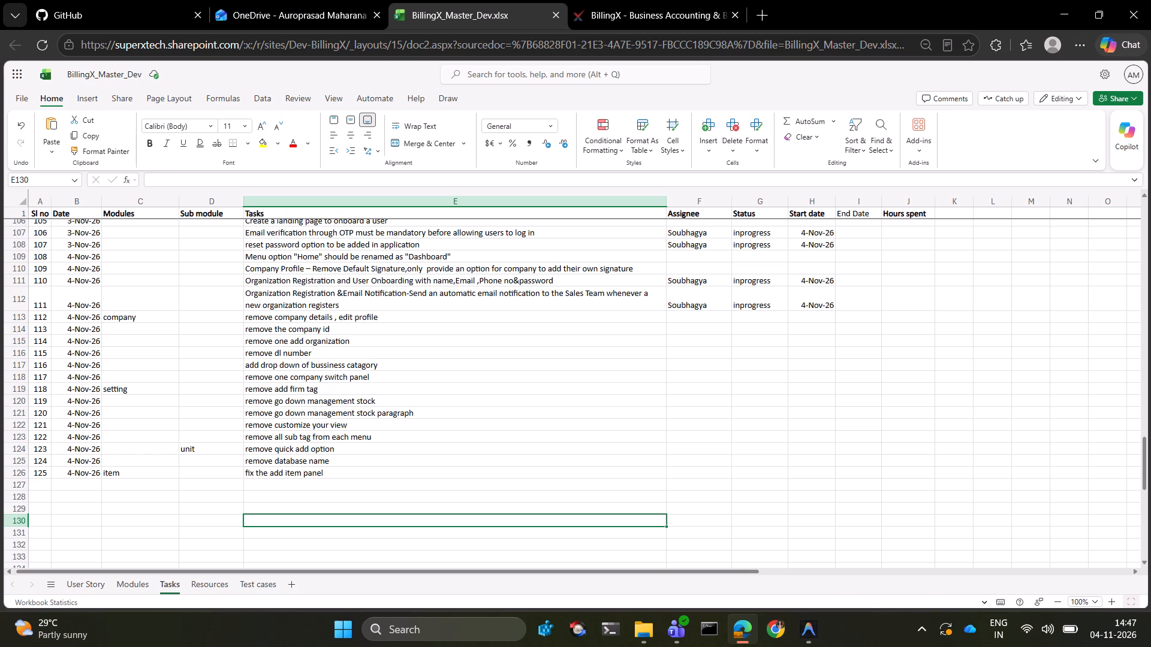